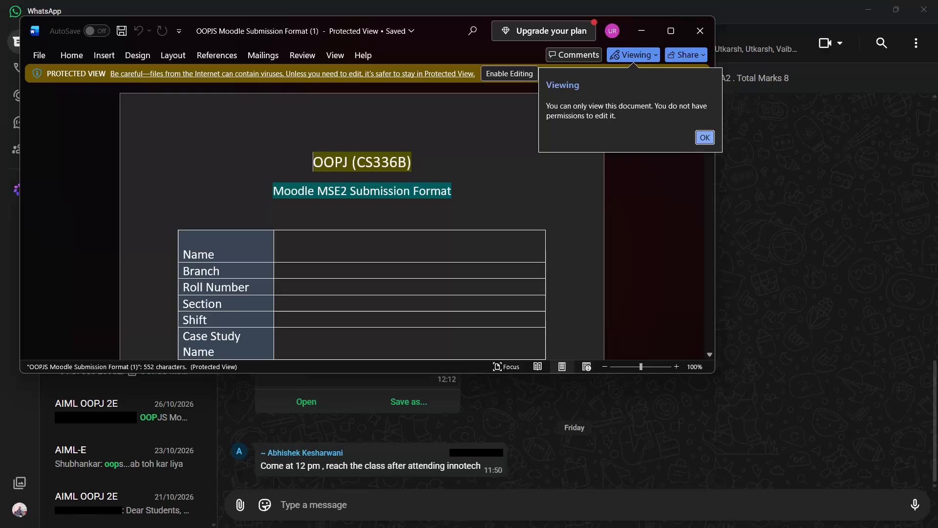
Maximize the submission format document and read through its Q1 and Q2 sections to see what has to be filled in.
left_click(666, 33)
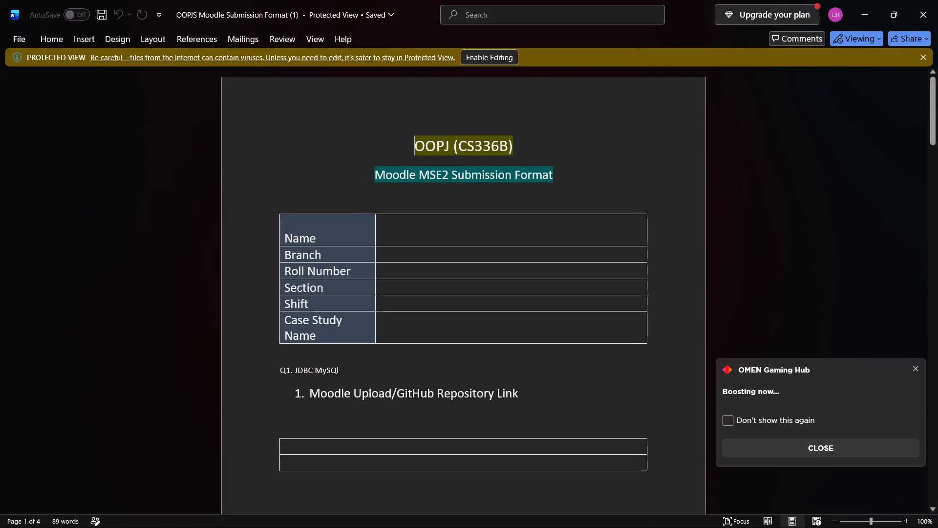
scroll(566, 206, "down", 2)
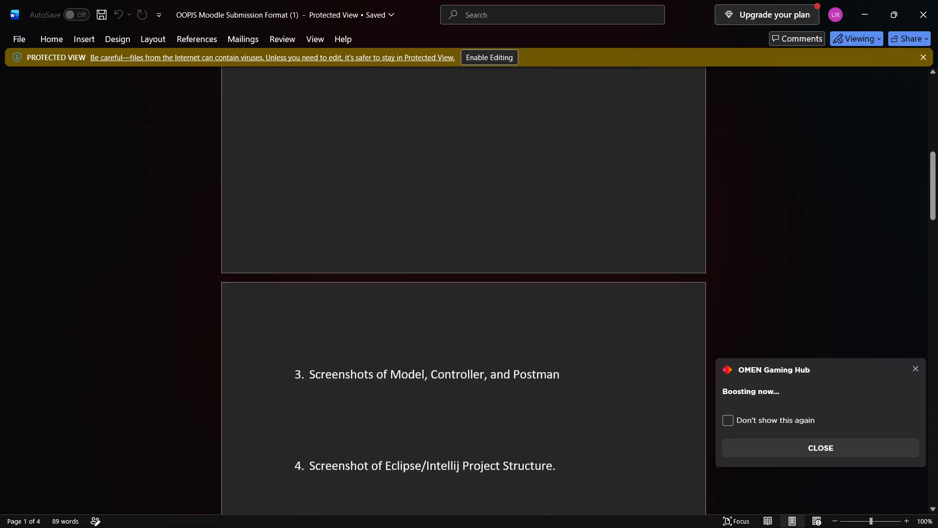
scroll(566, 206, "down", 3)
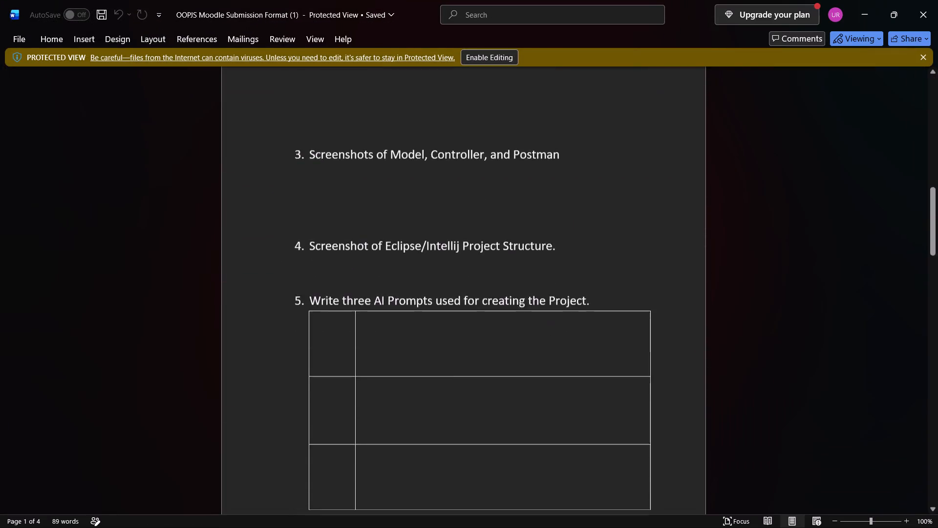
scroll(566, 206, "down", 1)
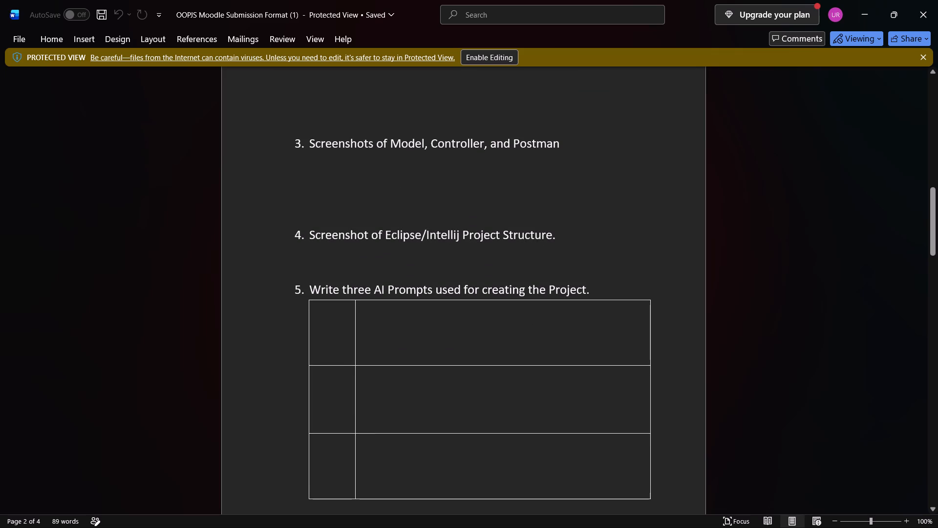
scroll(485, 338, "down", 2)
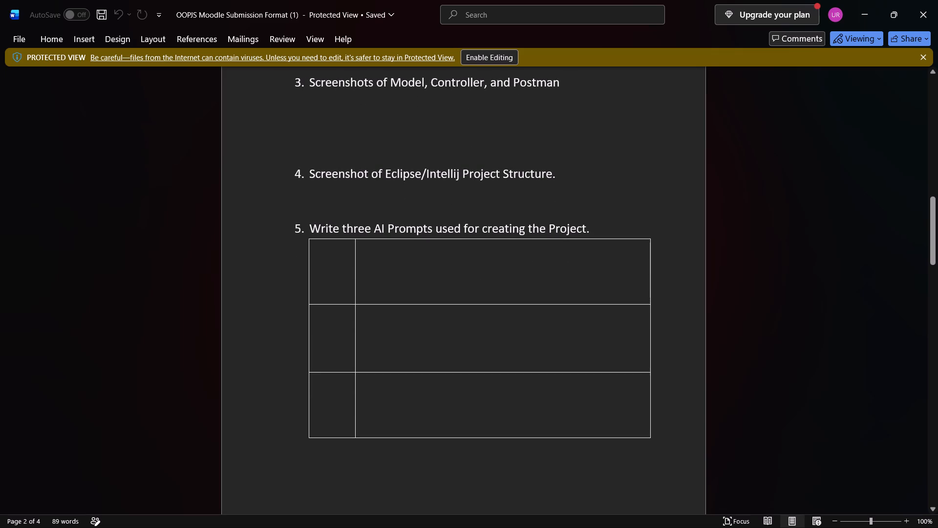
scroll(485, 338, "down", 3)
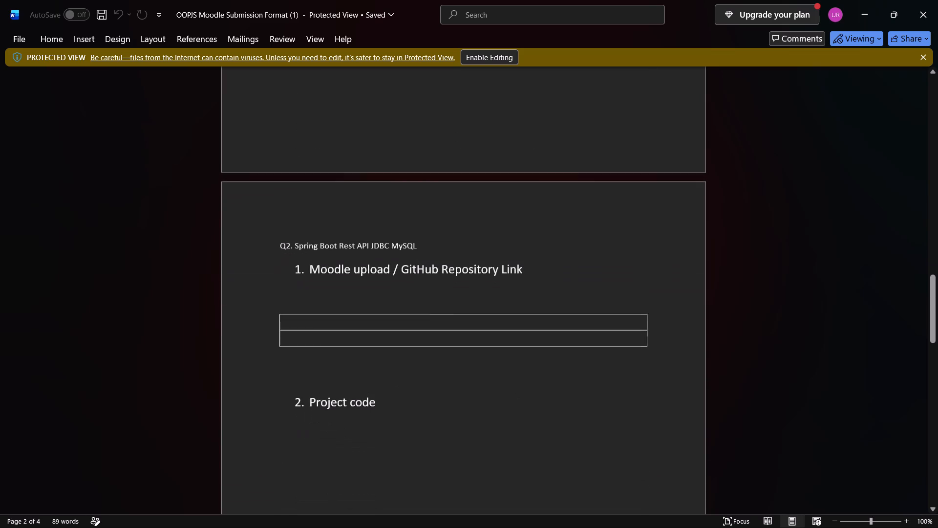
scroll(485, 338, "down", 2)
scroll(485, 338, "up", 1)
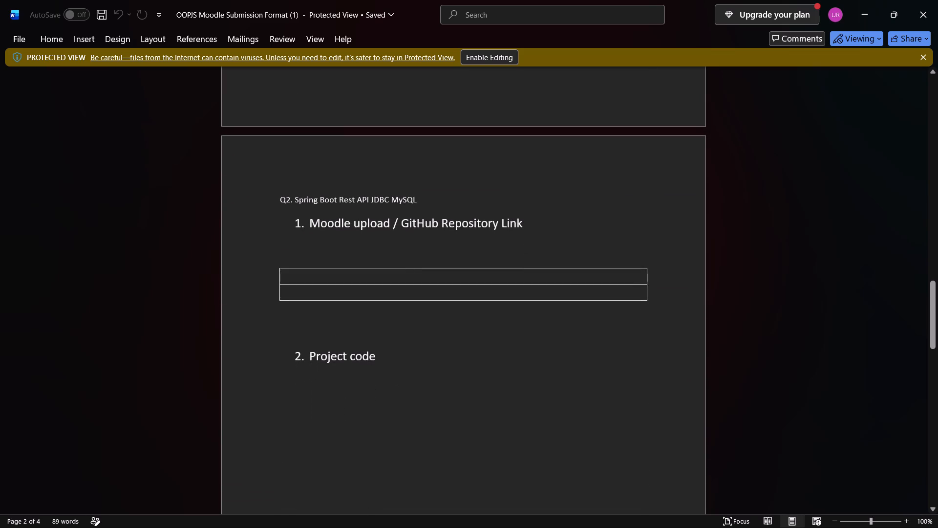
scroll(485, 338, "up", 2)
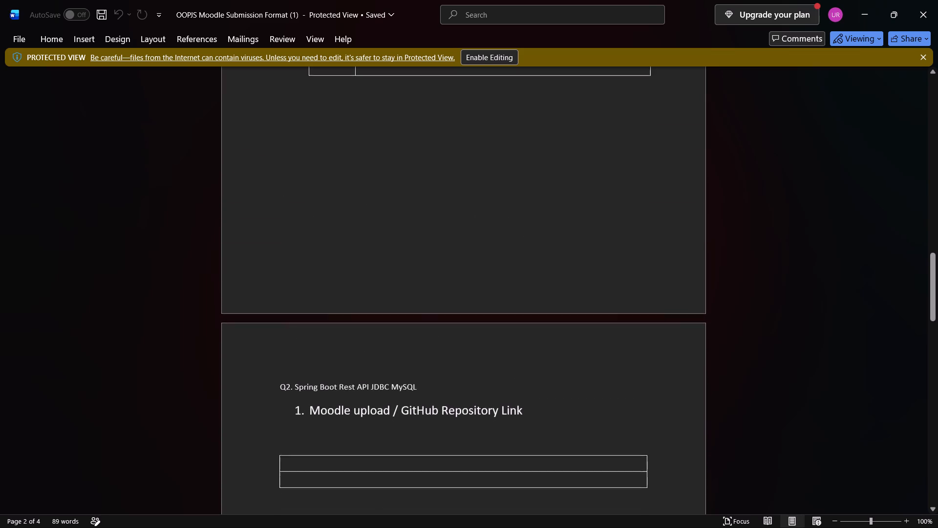
scroll(485, 338, "up", 2)
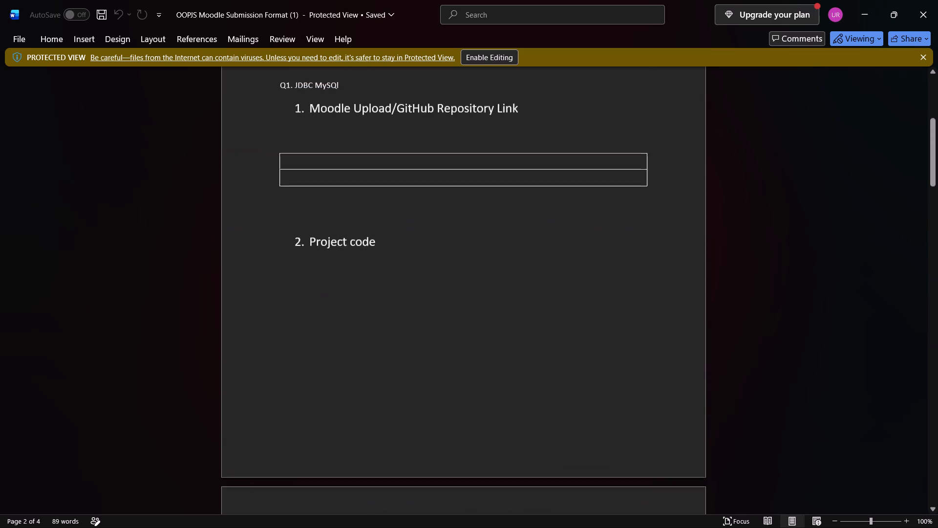
scroll(485, 338, "up", 3)
scroll(485, 338, "down", 2)
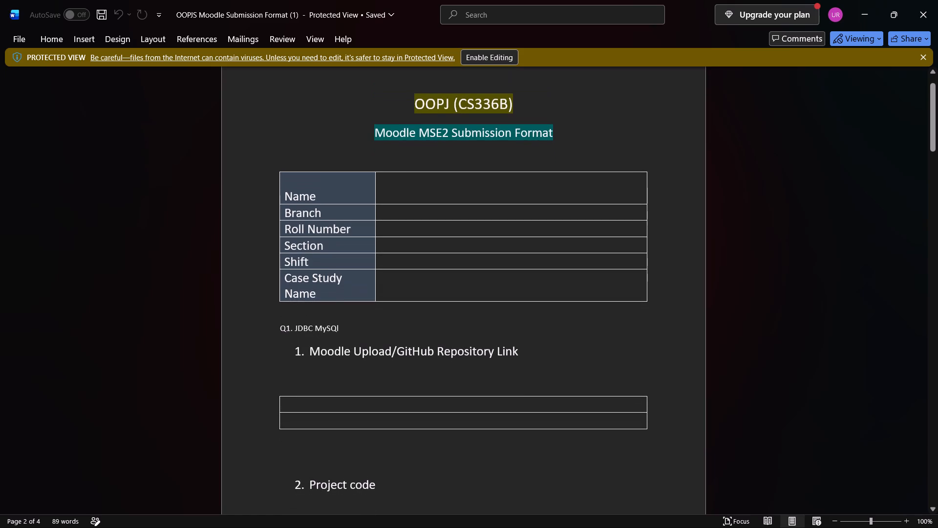
scroll(485, 338, "down", 7)
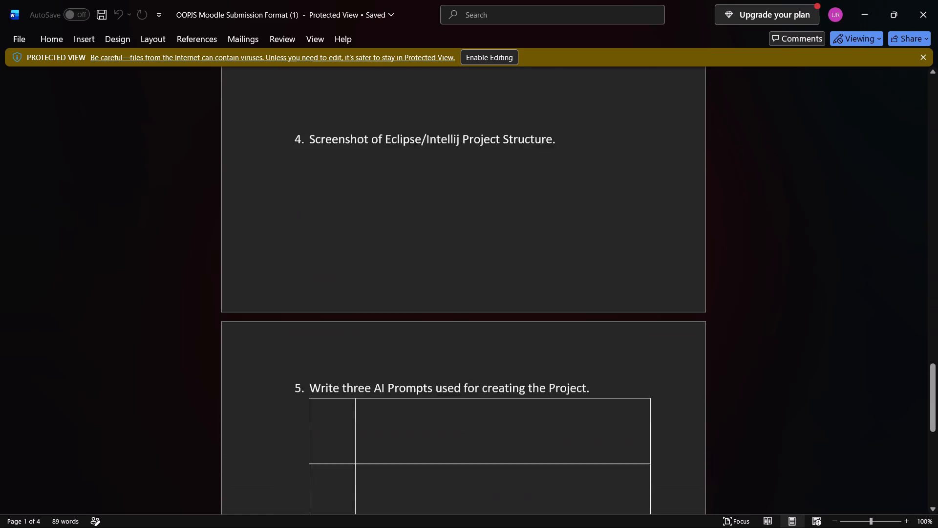
scroll(485, 338, "down", 3)
scroll(485, 338, "up", 9)
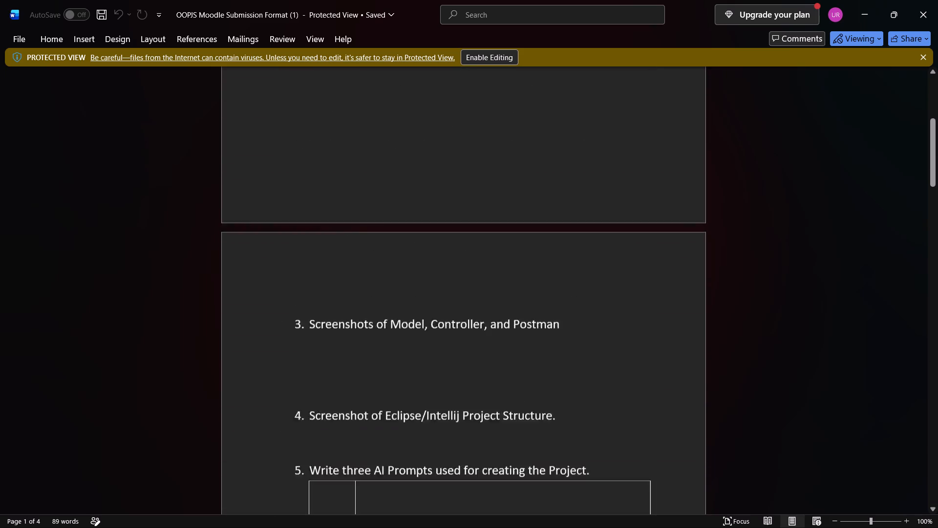
scroll(485, 338, "up", 1)
scroll(485, 338, "down", 5)
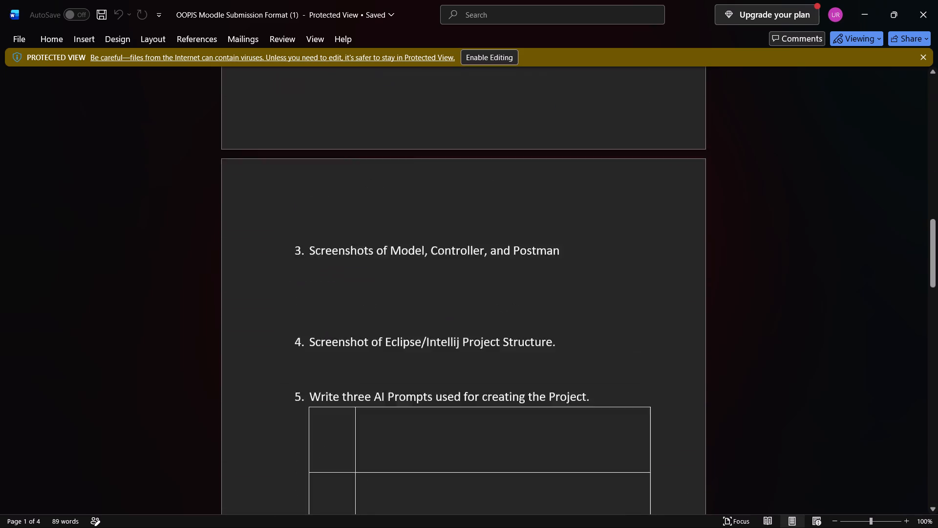
scroll(485, 338, "down", 2)
scroll(485, 338, "up", 6)
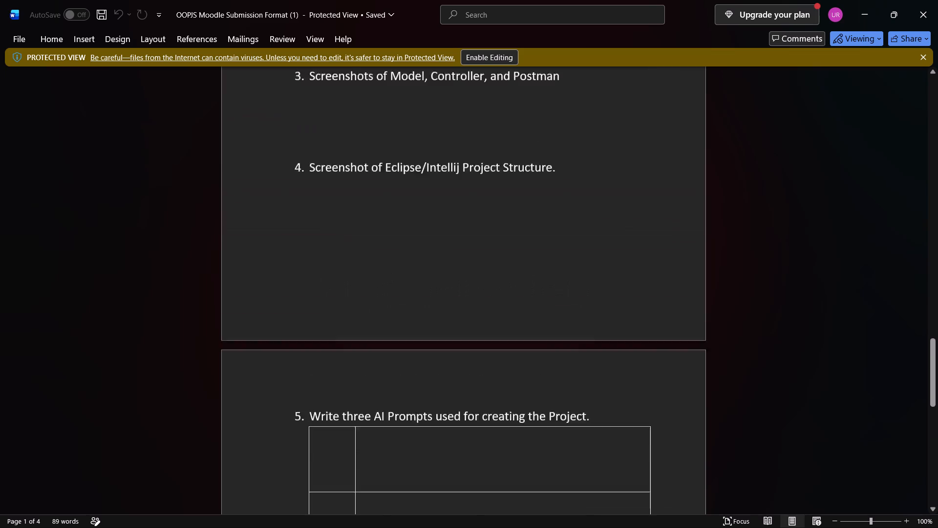
scroll(485, 338, "up", 6)
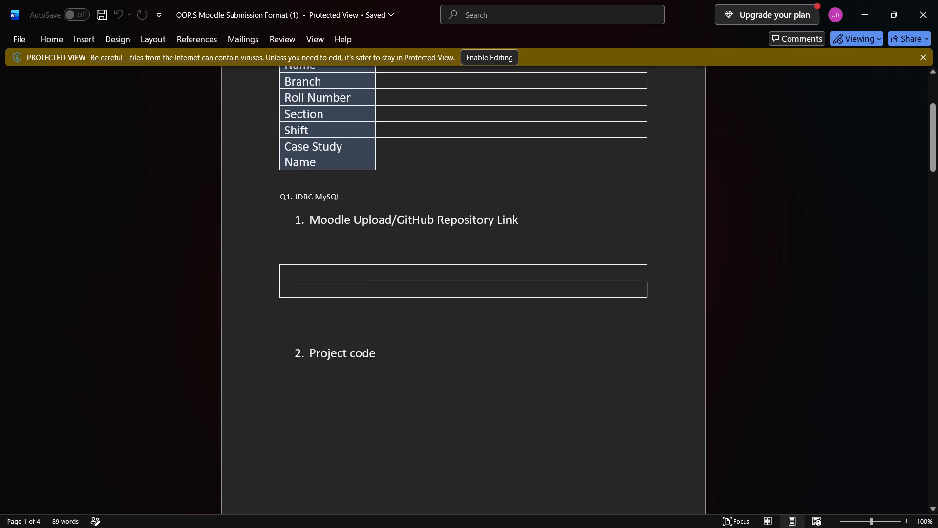
Enable editing of the OOPJS Moodle Submission Format document.
left_click(495, 60)
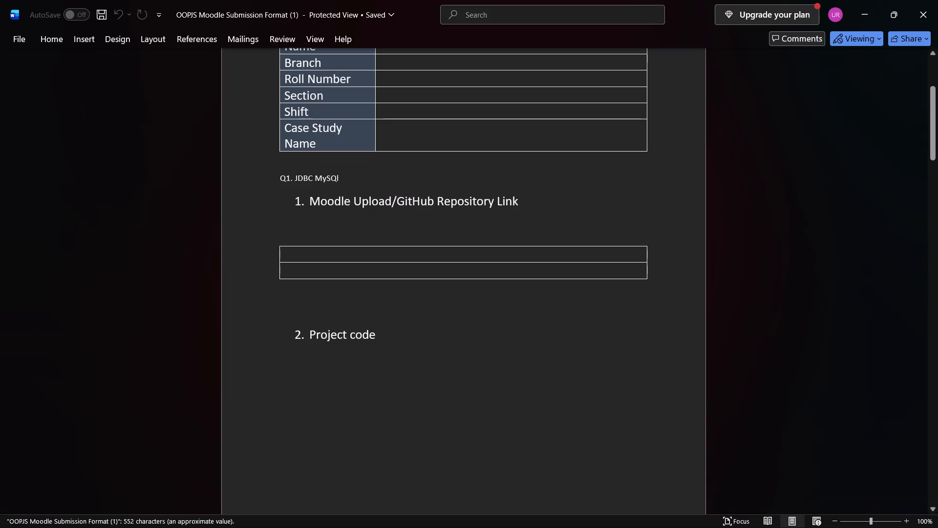
scroll(490, 229, "up", 1)
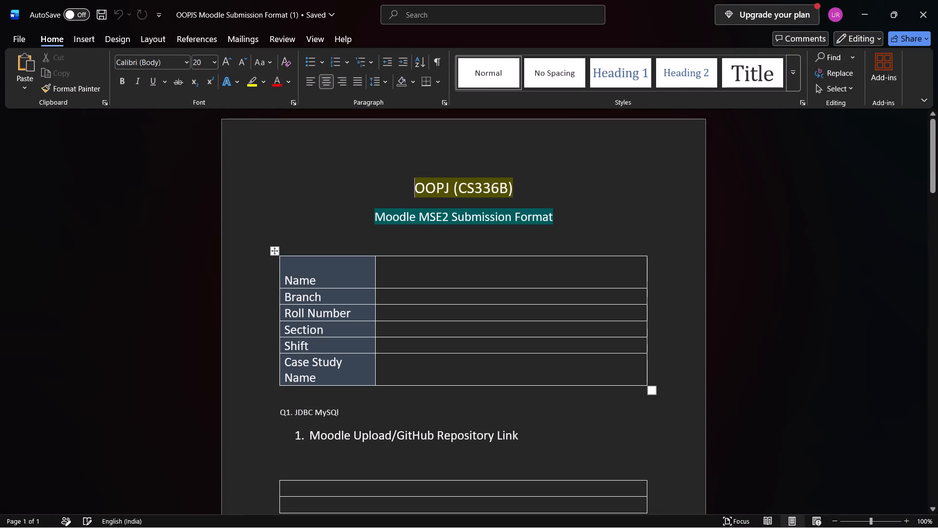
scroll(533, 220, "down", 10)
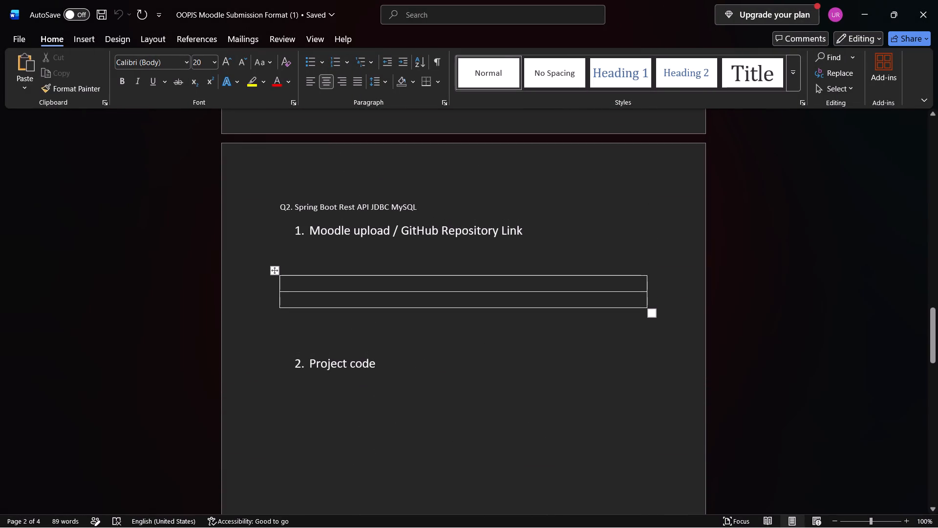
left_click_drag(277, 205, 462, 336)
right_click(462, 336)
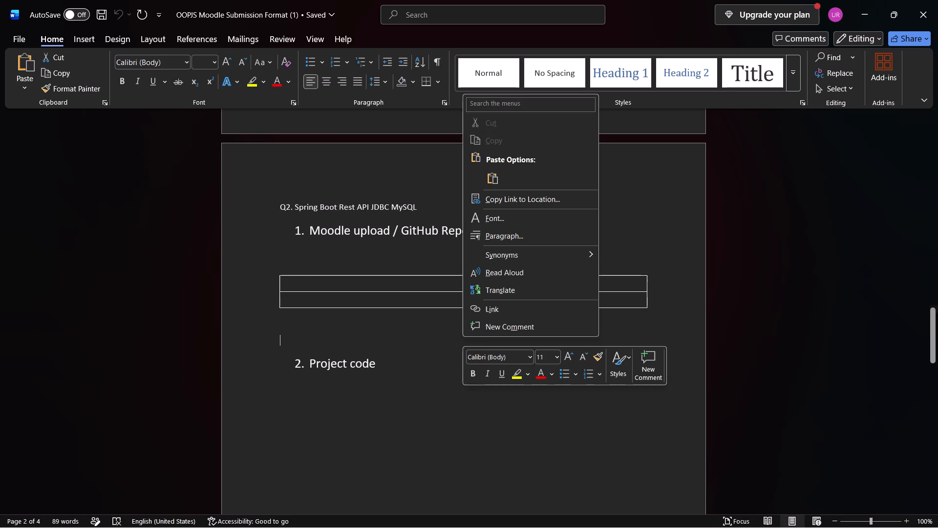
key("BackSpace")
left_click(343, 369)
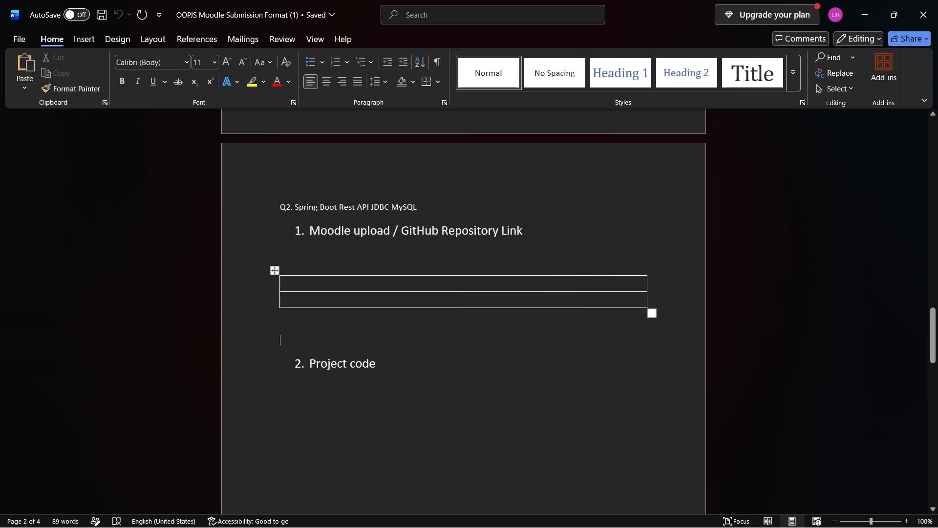
Delete the entire Q2 Spring Boot Rest API JDBC MySQL section, from its heading through the AI prompts table at the document's end.
left_click_drag(278, 201, 616, 462)
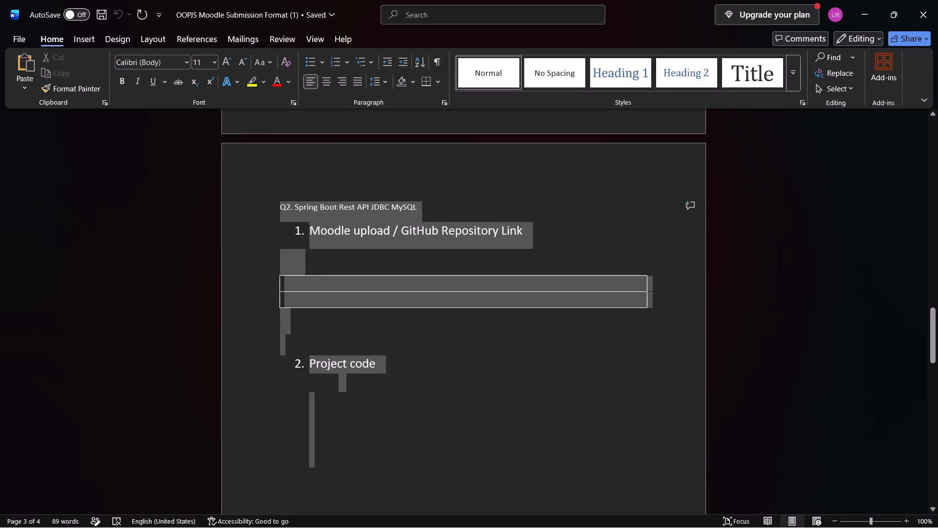
left_click_drag(616, 462, 626, 527)
key("BackSpace")
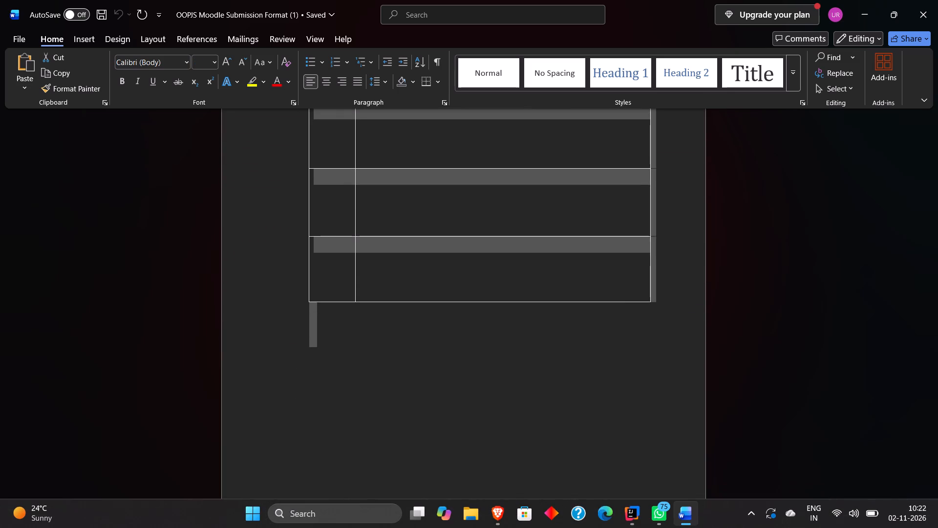
key("BackSpace")
Enter the student's name in the empty Name cell of the details table, below two blank lines.
scroll(626, 527, "up", 1)
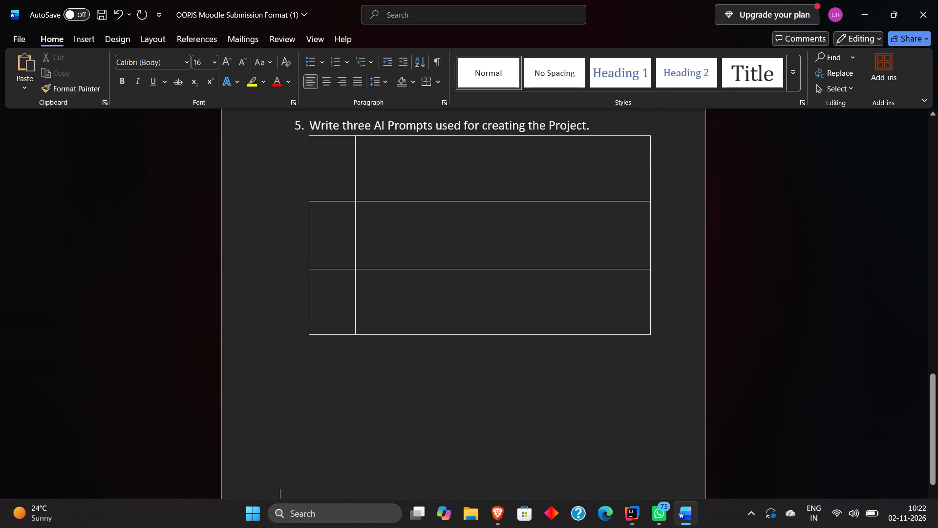
scroll(626, 527, "up", 1)
scroll(609, 390, "up", 6)
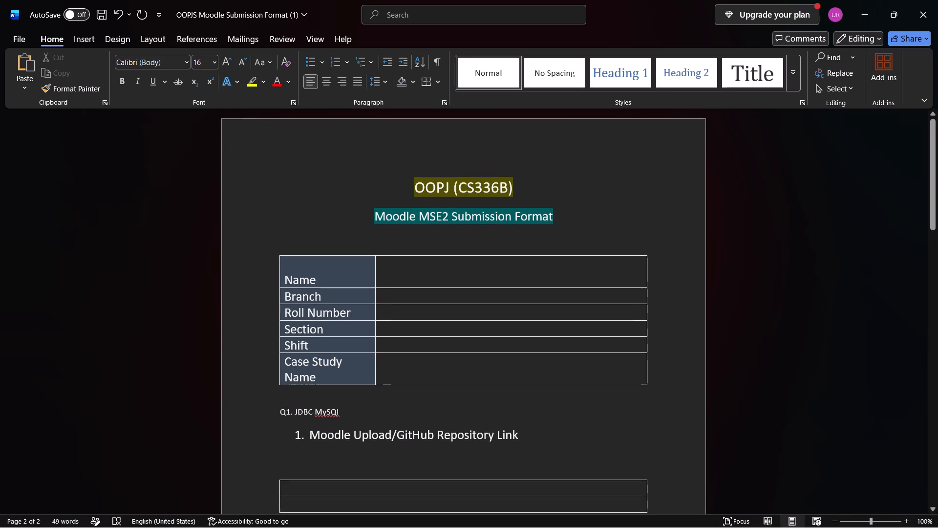
left_click(482, 281)
left_click(482, 281)
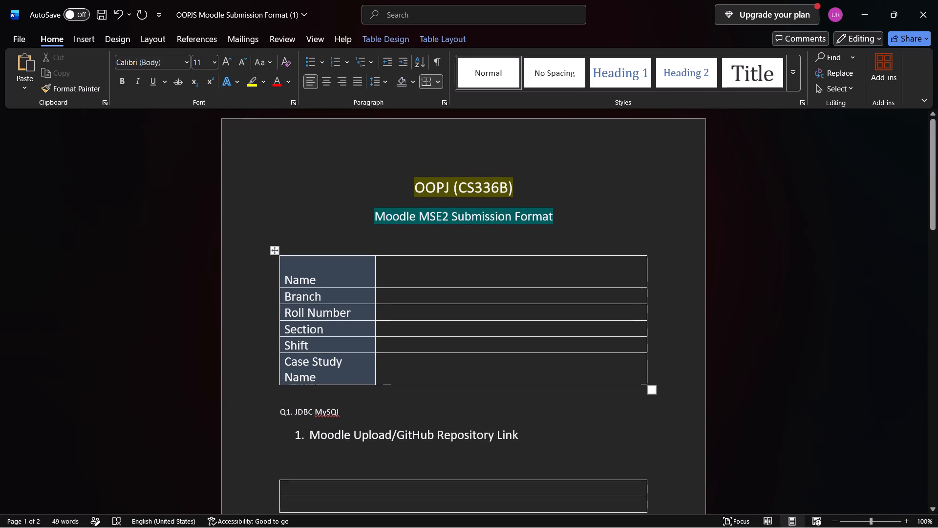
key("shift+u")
key("BackSpace")
key("BackSpace")
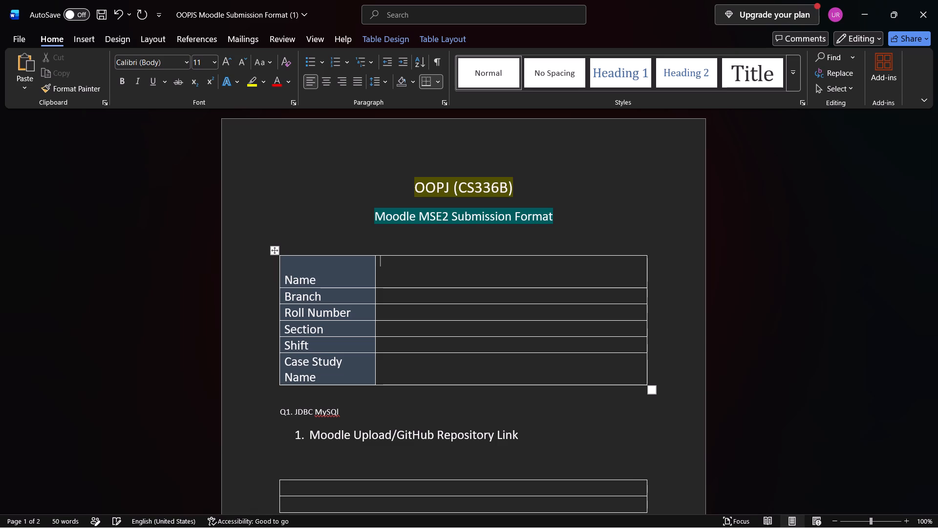
key("Return")
key("Return")
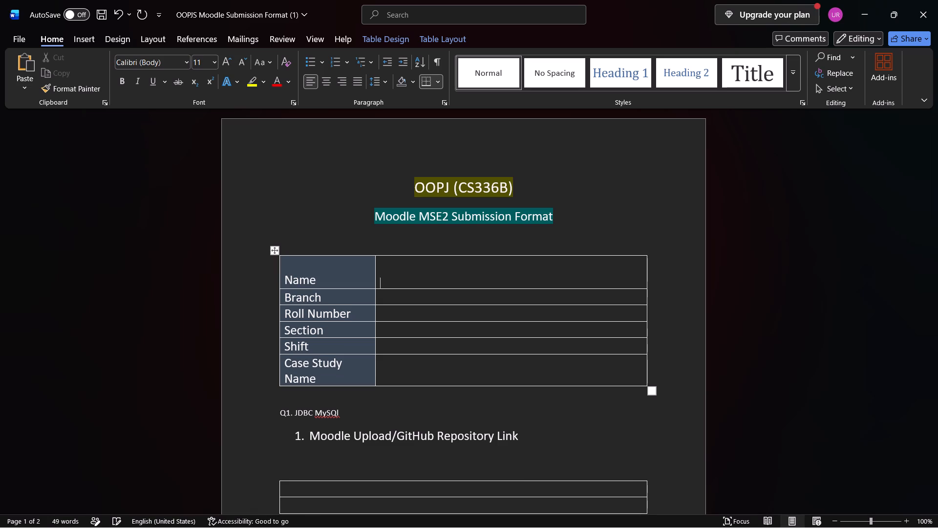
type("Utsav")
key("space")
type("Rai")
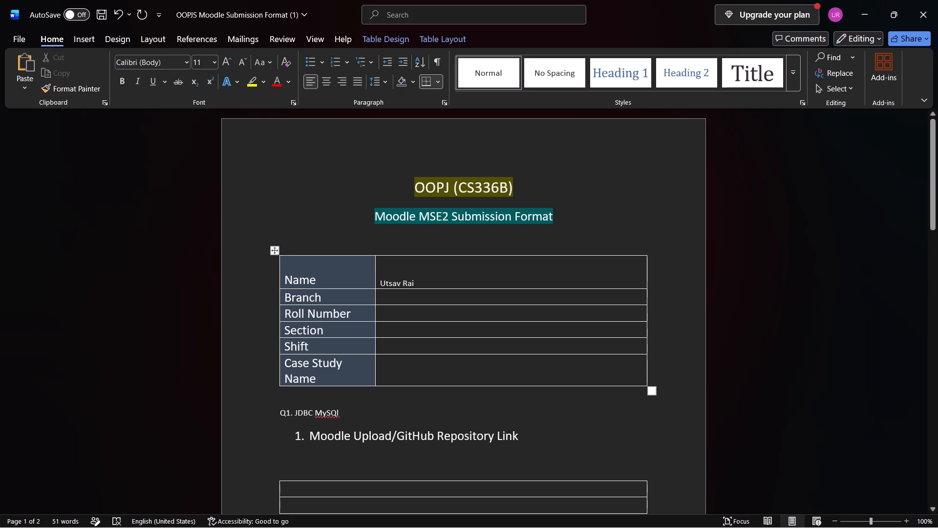
Try font size 14 on the student's name, and set the Name cell's text to size 12.
left_click(214, 66)
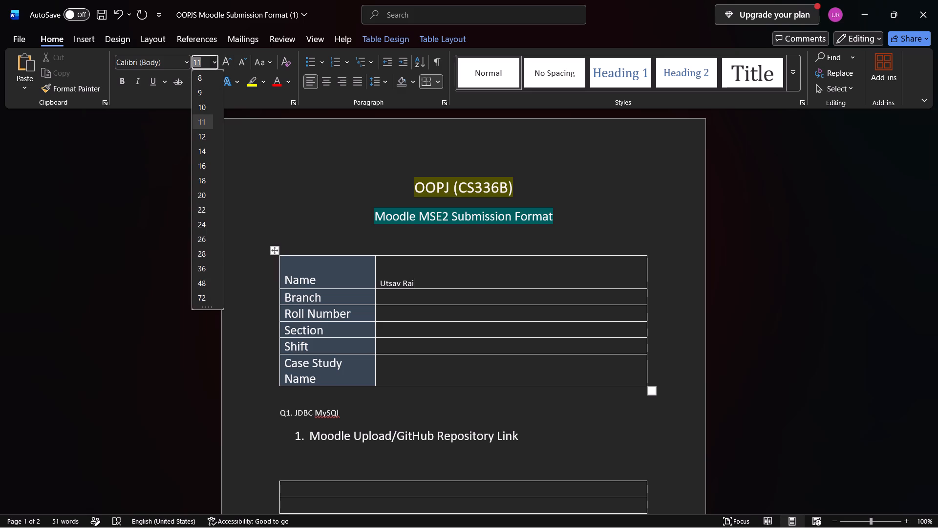
left_click(205, 152)
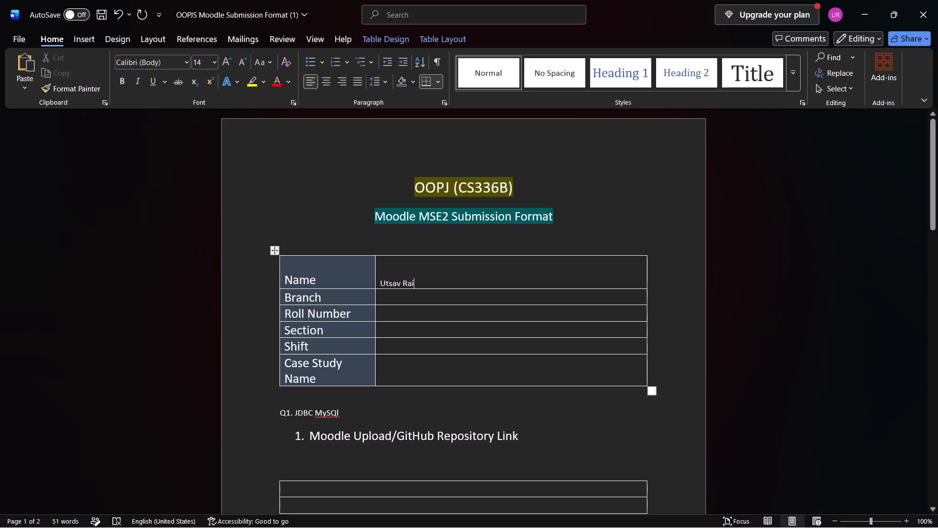
left_click(430, 277)
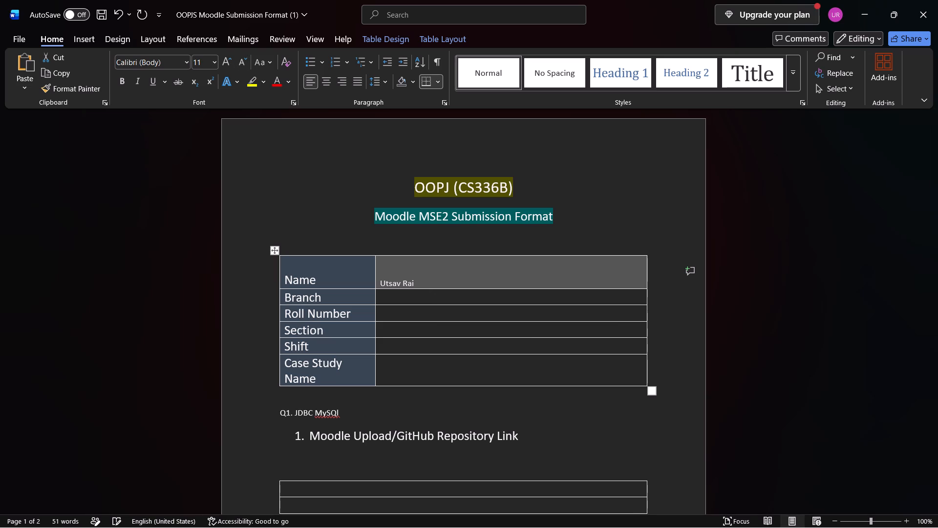
left_click(216, 65)
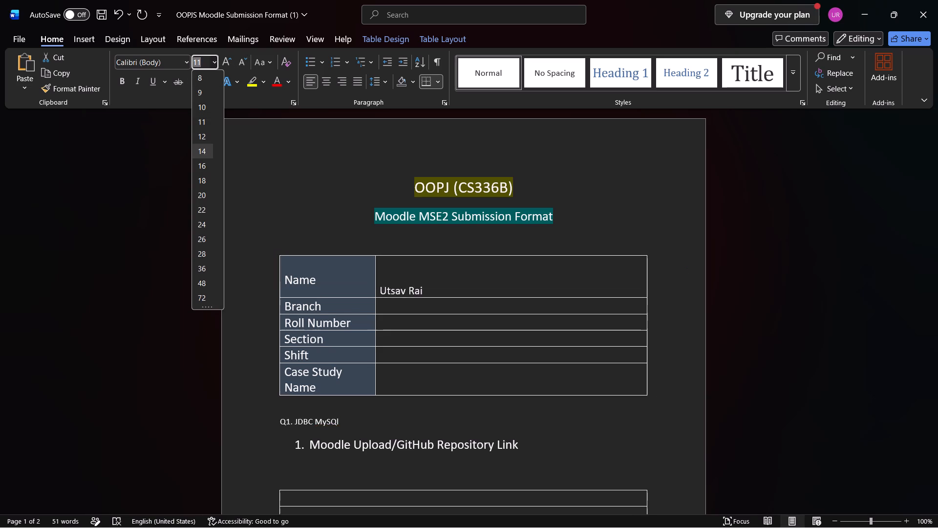
left_click(205, 150)
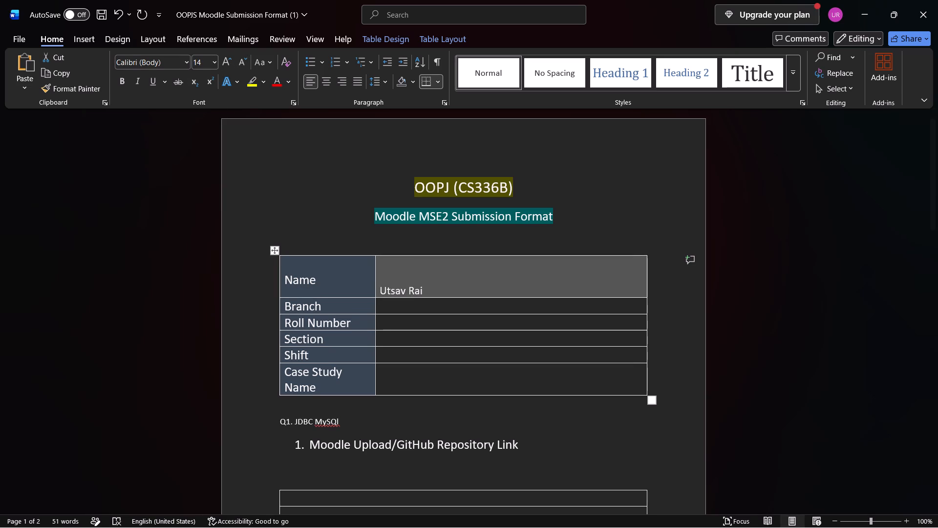
left_click(212, 66)
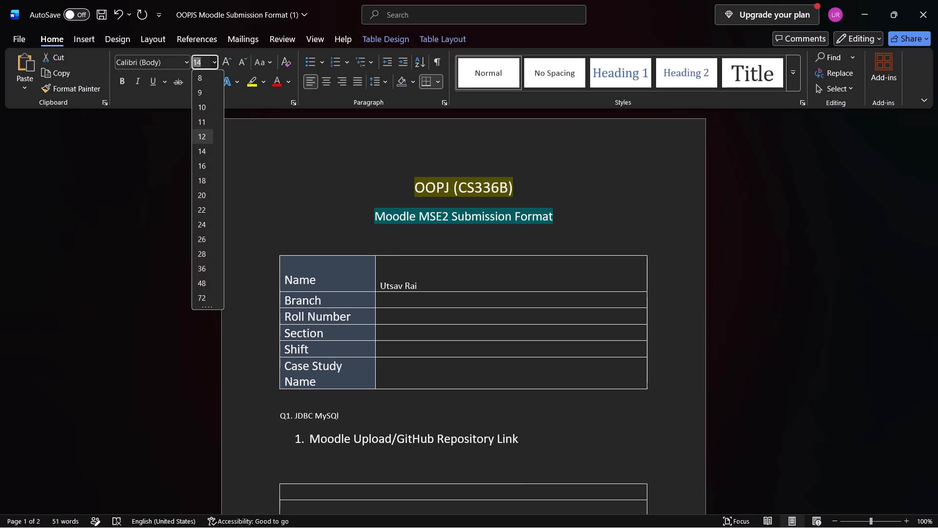
left_click(204, 137)
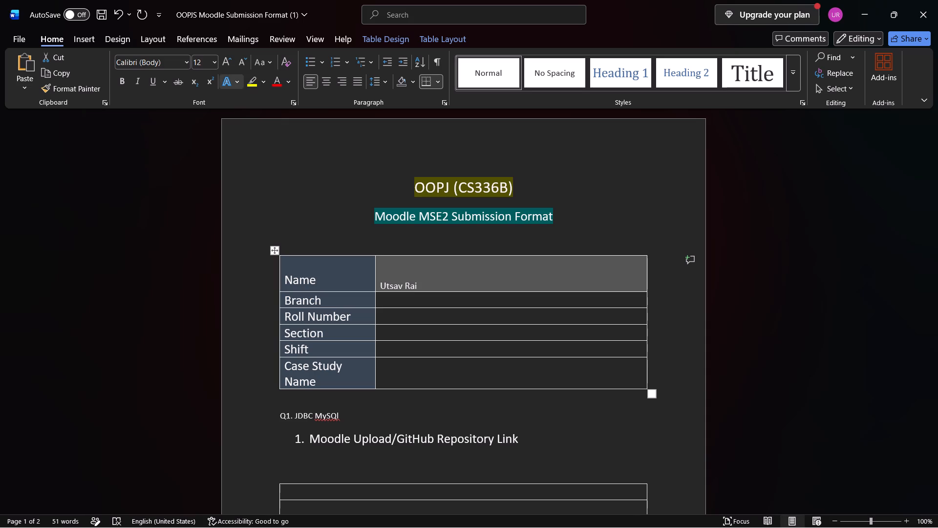
Make the student's name in the Name cell bold.
left_click(121, 81)
Enter CSE in the Branch cell of the details table, below one blank line.
left_click(461, 301)
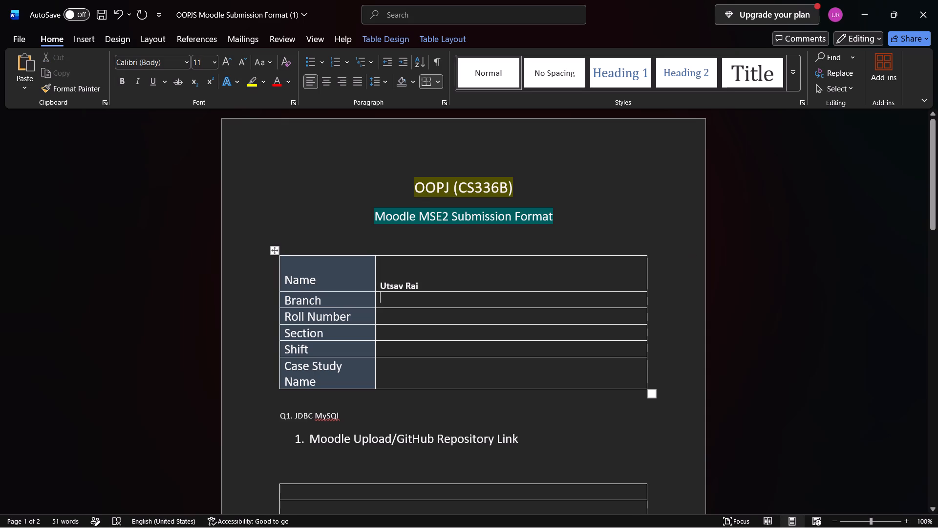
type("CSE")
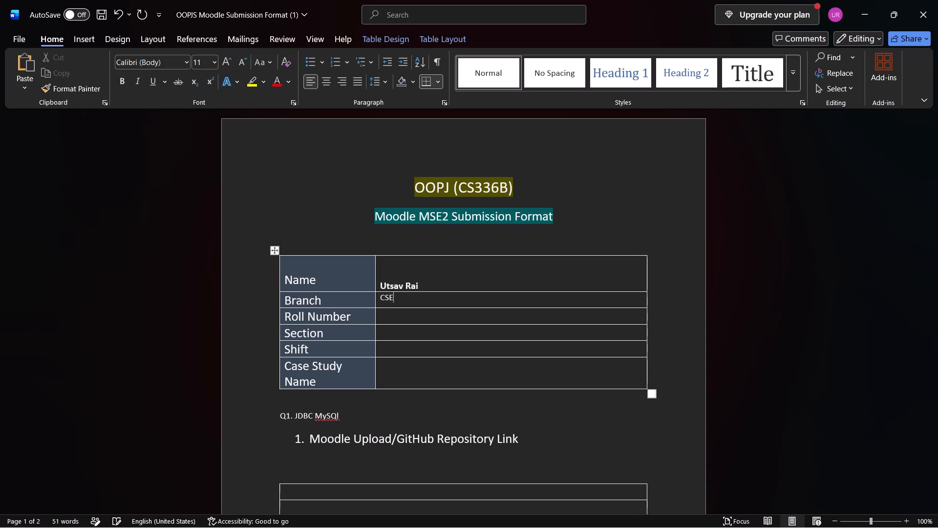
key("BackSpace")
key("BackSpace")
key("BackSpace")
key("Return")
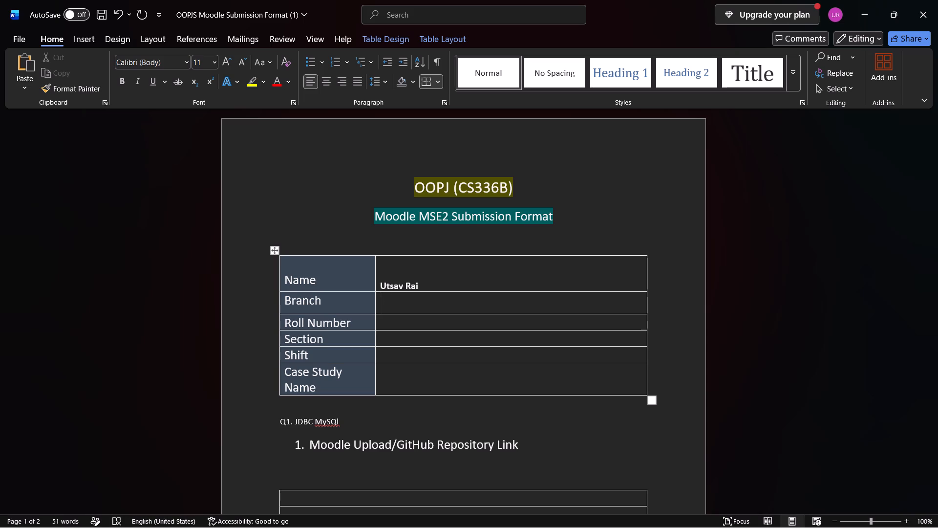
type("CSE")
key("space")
Look through the rest of the document, from the Q1 sections down to the AI prompts table, and return to the details table.
scroll(461, 301, "up", 1)
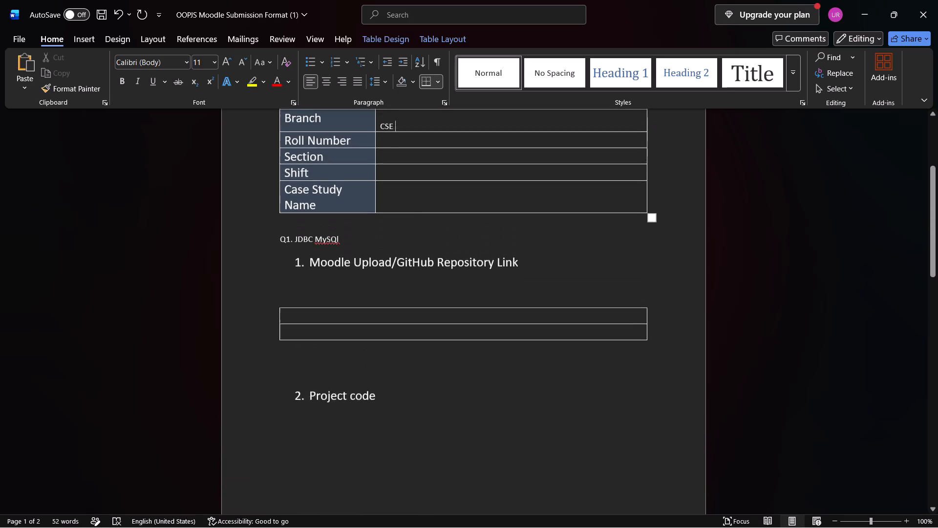
scroll(461, 301, "up", 1)
scroll(461, 301, "down", 2)
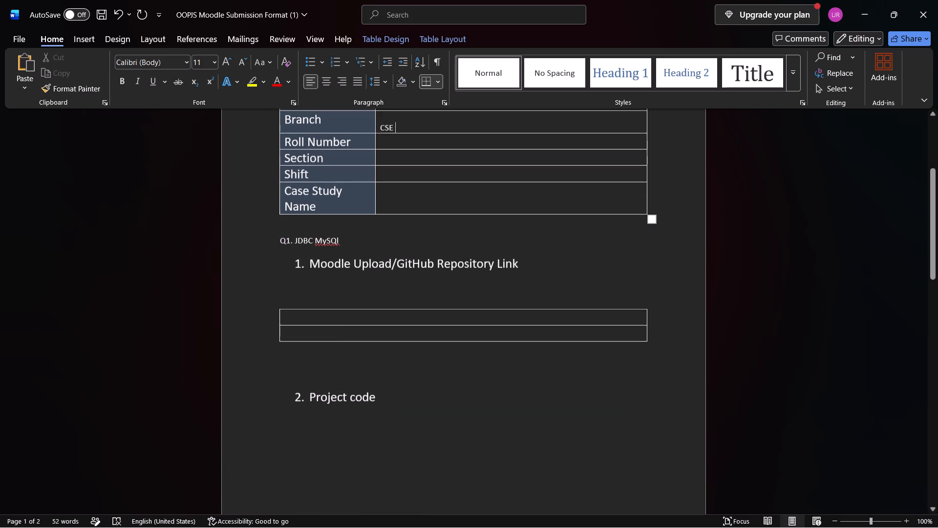
scroll(461, 301, "down", 3)
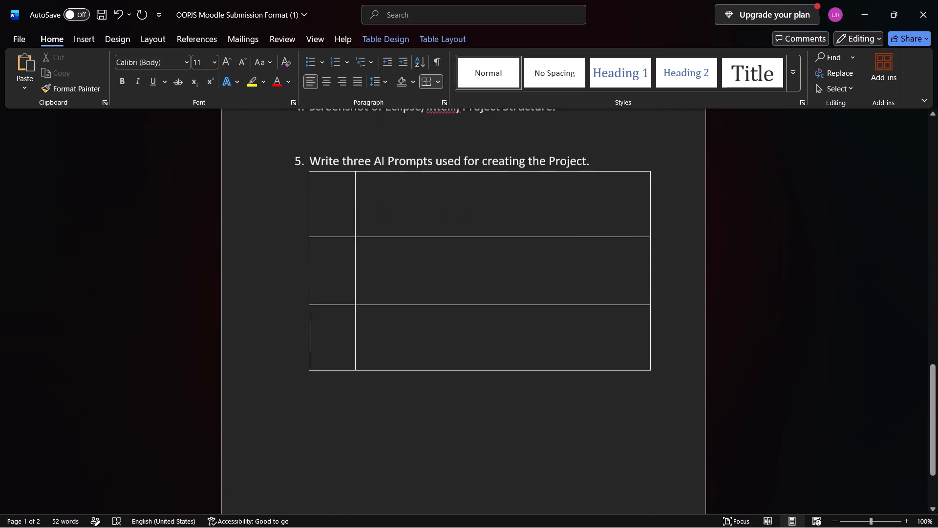
scroll(461, 301, "down", 3)
scroll(461, 301, "up", 4)
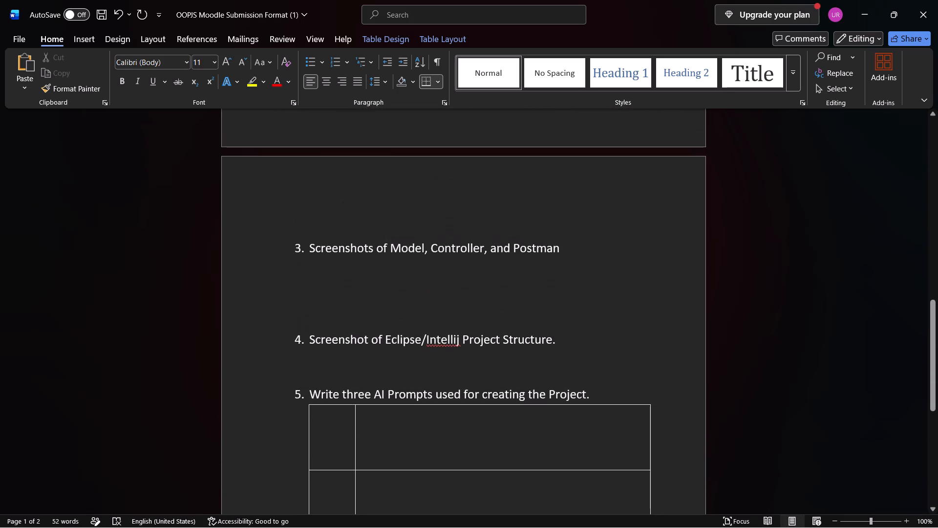
scroll(461, 301, "up", 2)
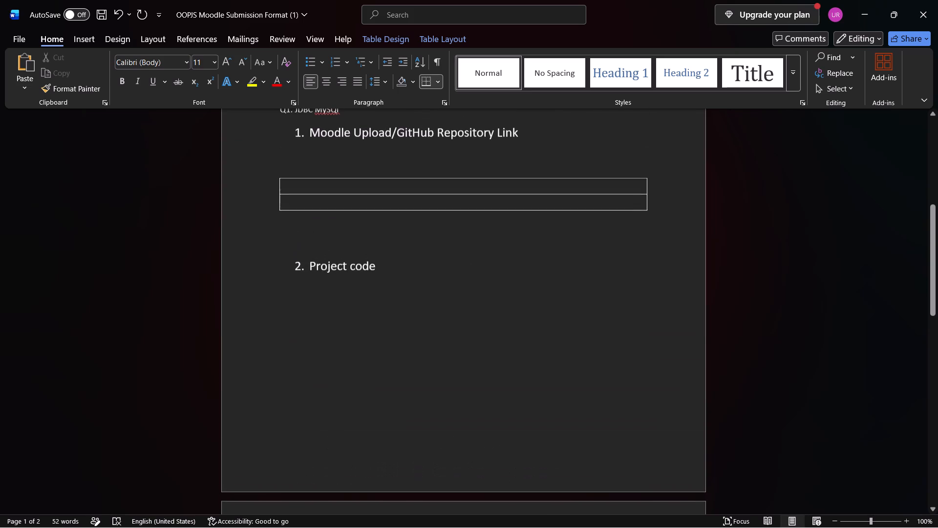
scroll(448, 328, "up", 1)
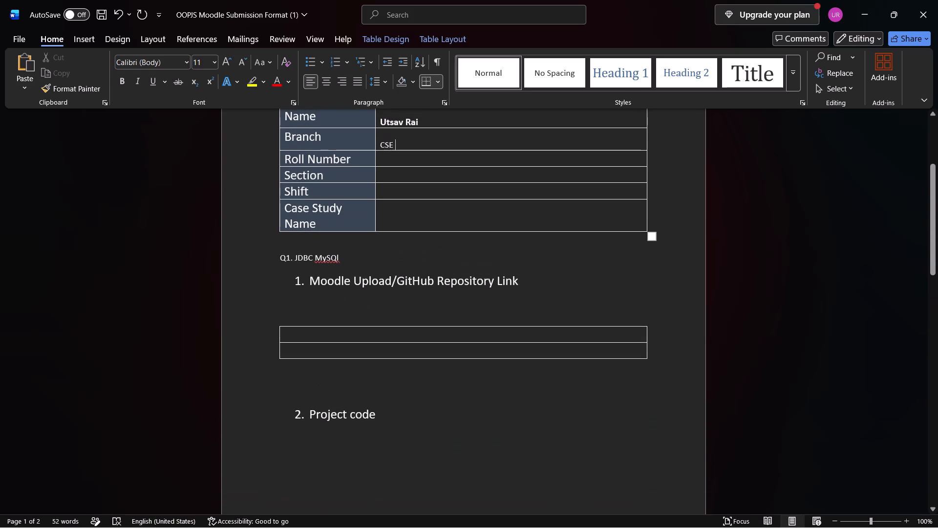
scroll(448, 328, "up", 1)
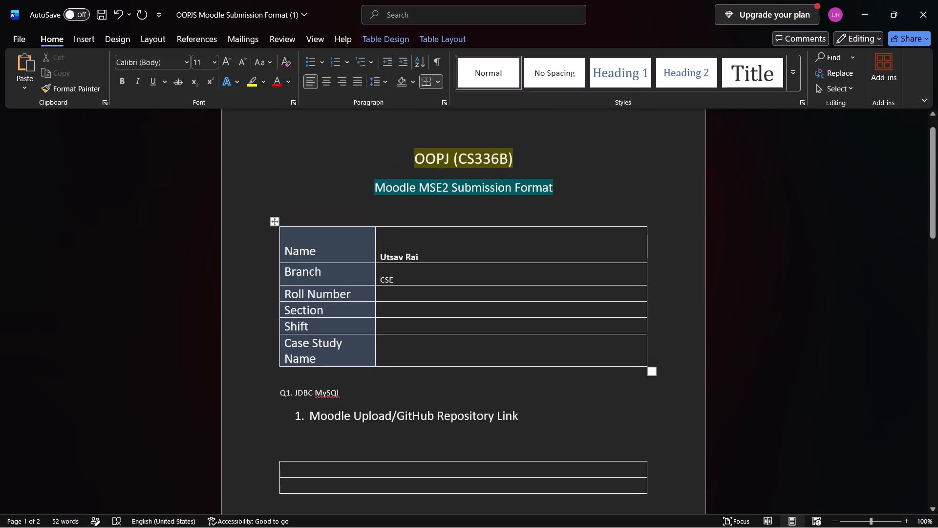
Extend the Branch entry with AIML after CSE.
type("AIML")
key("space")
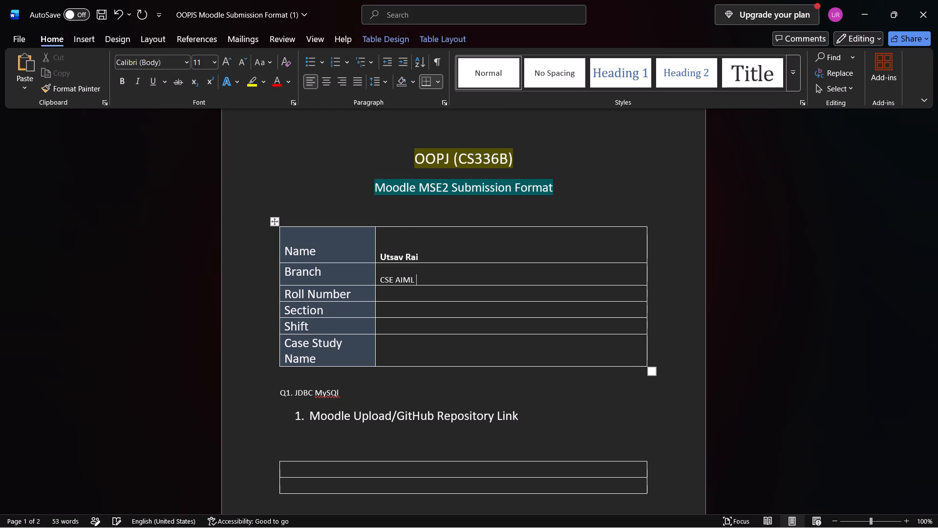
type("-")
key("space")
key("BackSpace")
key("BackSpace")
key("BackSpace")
Enter the student's roll number in the Roll Number cell, below one blank line.
left_click(454, 296)
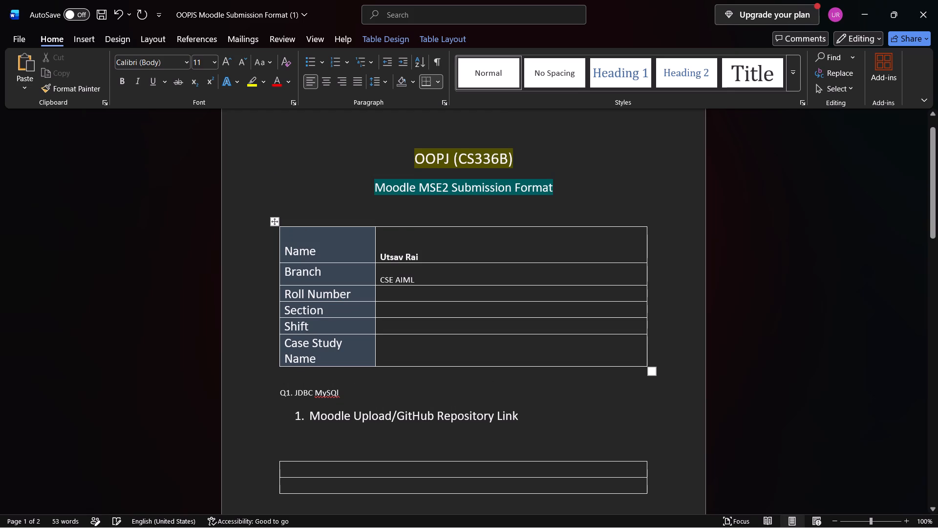
key("Return")
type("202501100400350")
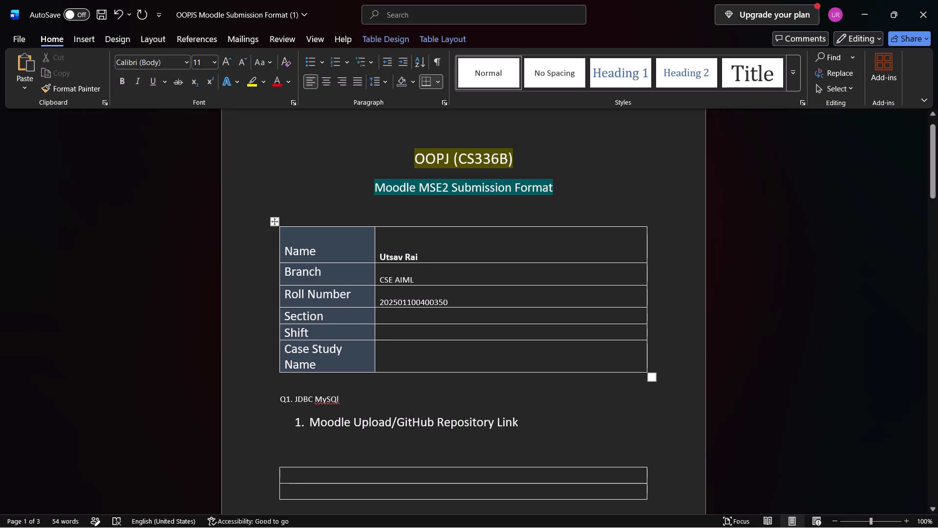
Enter E in the Section cell, below one blank line.
left_click(442, 313)
key("Return")
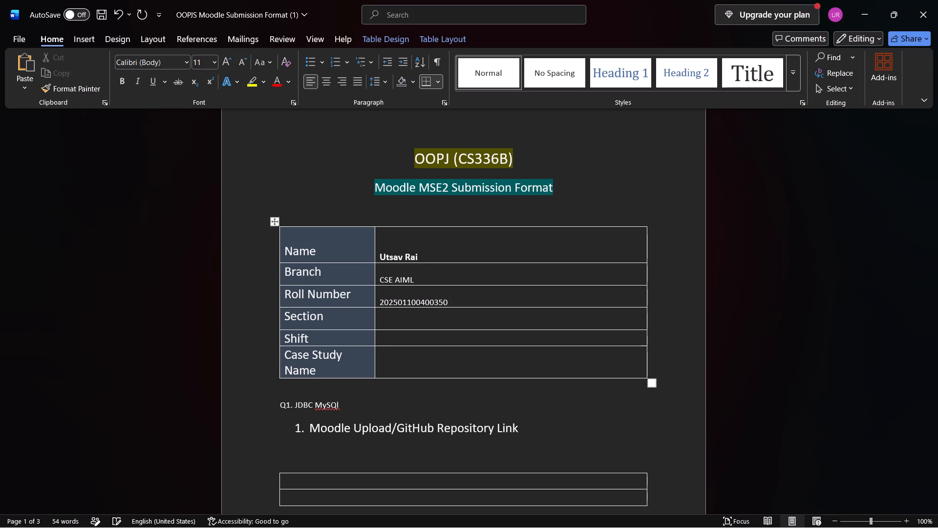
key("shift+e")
Try Morning in the Shift cell and replace it with Evening, below one blank line.
left_click(433, 340)
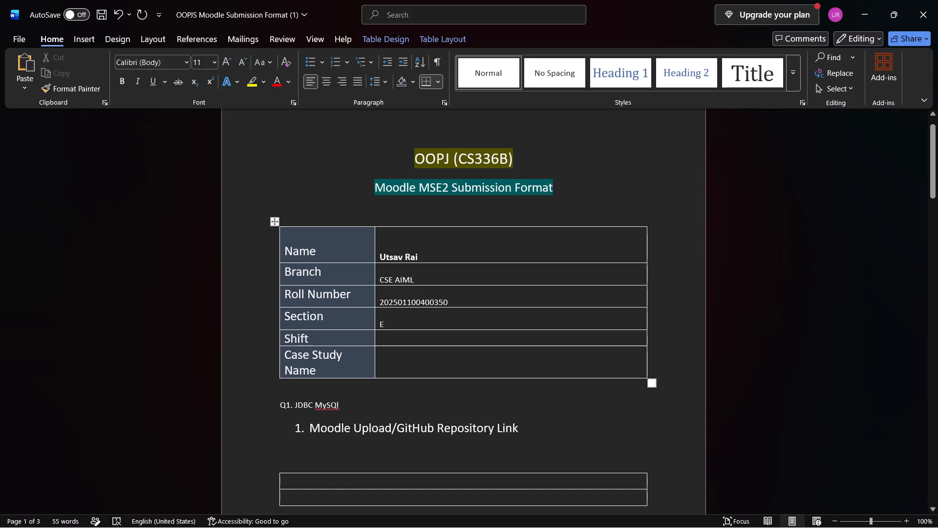
key("Return")
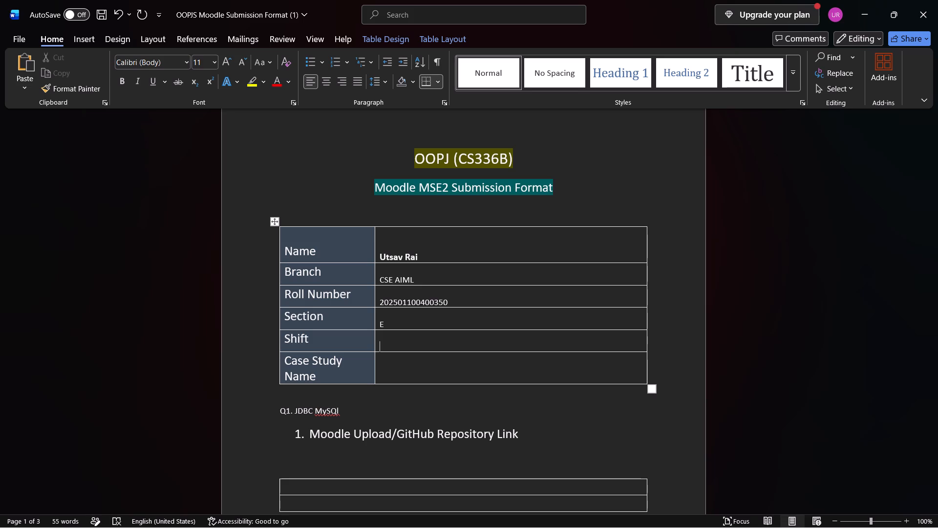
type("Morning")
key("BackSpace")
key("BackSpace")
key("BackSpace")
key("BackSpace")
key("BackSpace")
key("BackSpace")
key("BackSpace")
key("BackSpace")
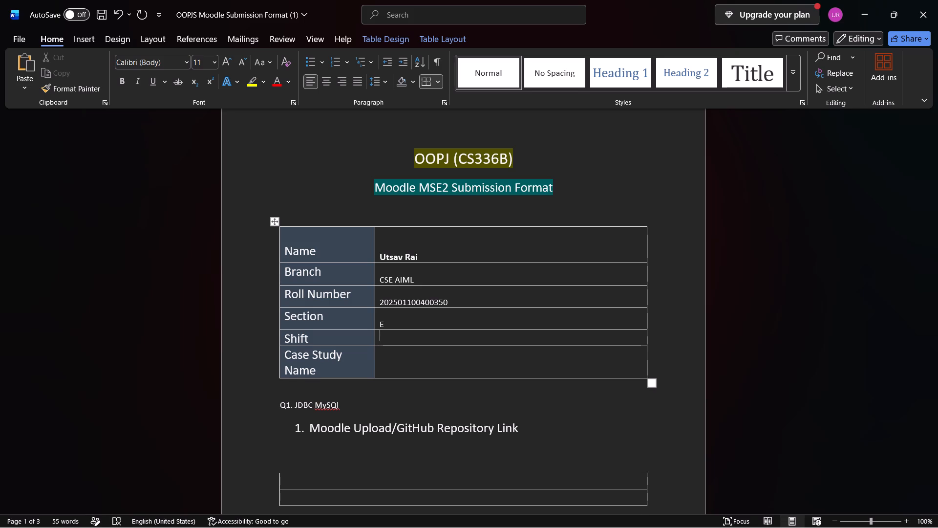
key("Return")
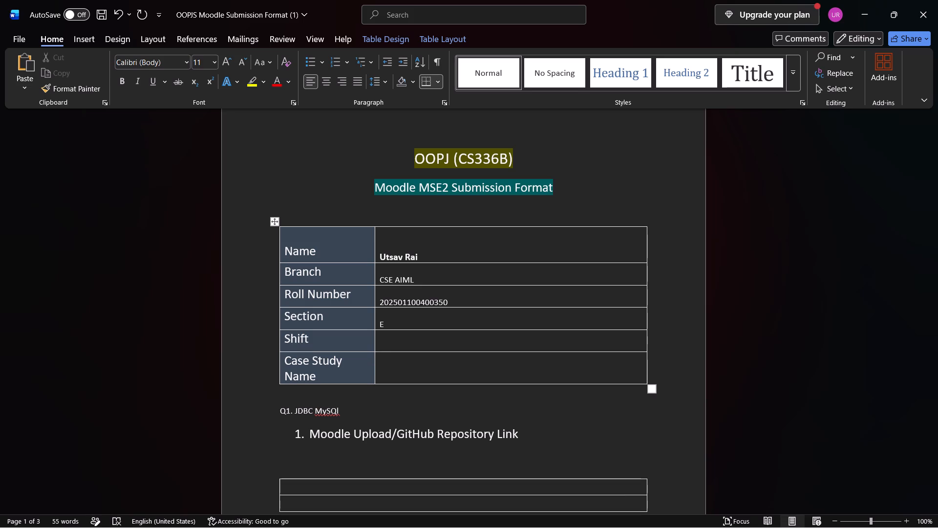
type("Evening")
Start the Case Study Name entry in its empty cell, below one blank line.
left_click(446, 369)
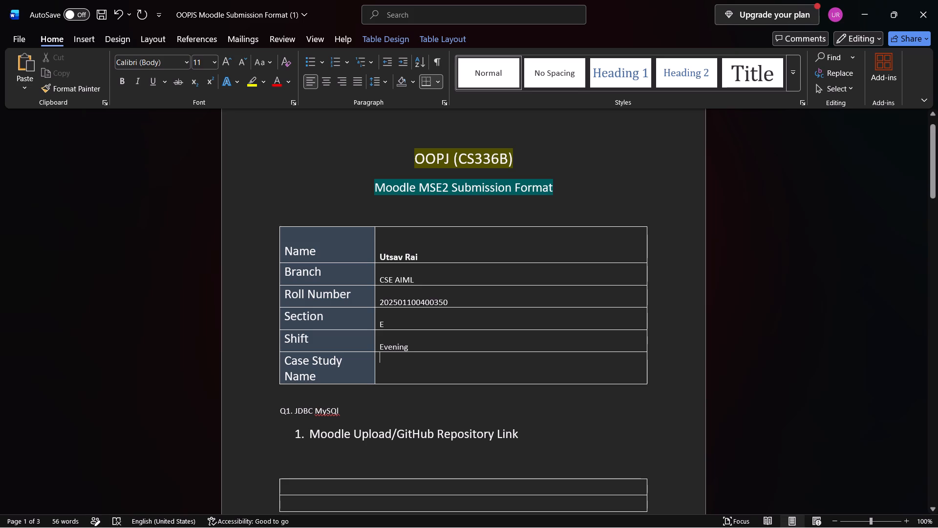
key("Return")
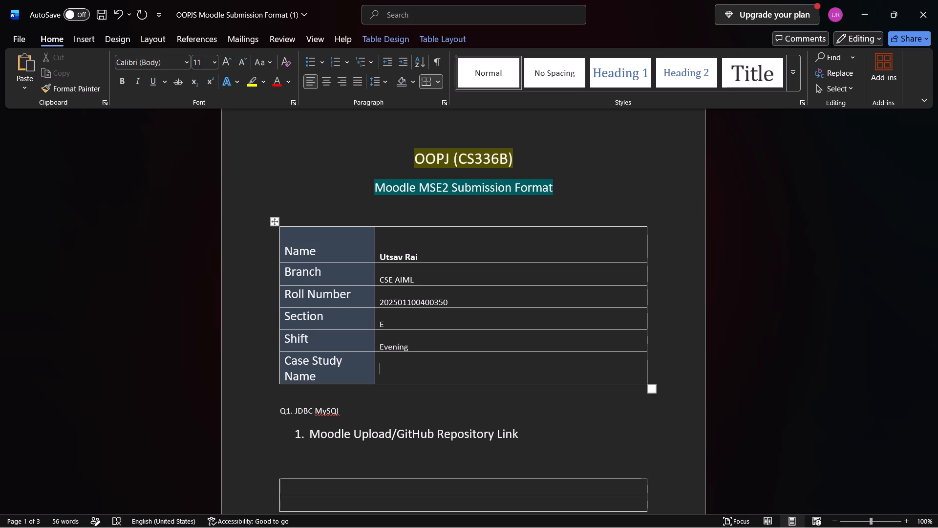
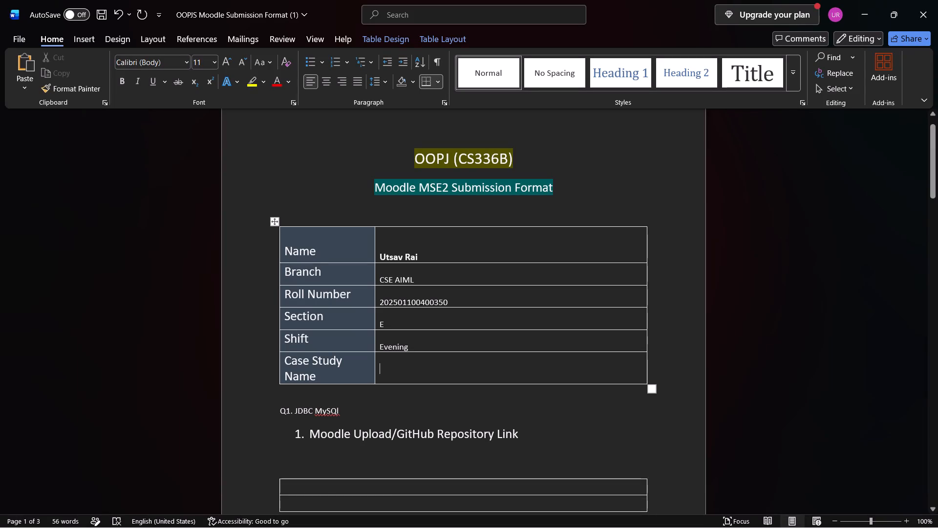
Enter JDBC_Q1 in the Case Study Name cell of the student details table.
key("shift+j")
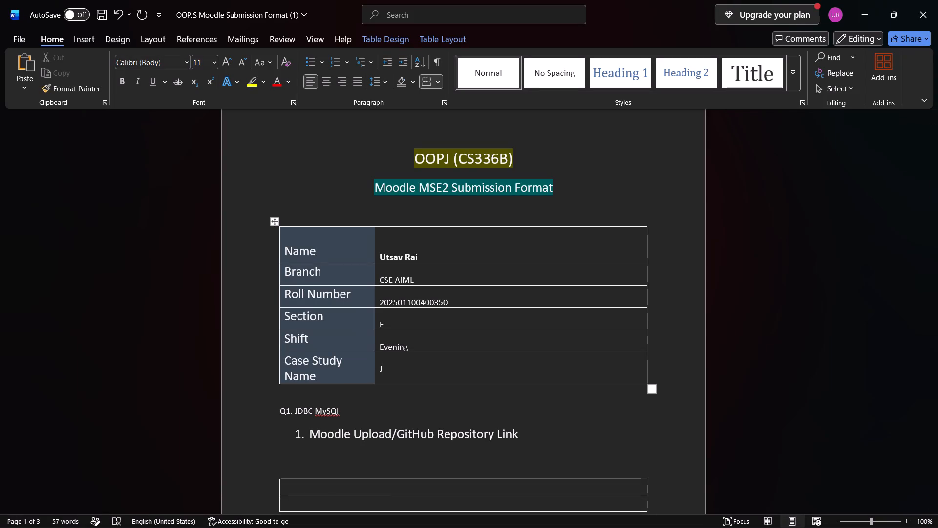
type("BC")
key("BackSpace")
key("BackSpace")
key("shift+b")
key("BackSpace")
type("DBC")
key("shift+underscore")
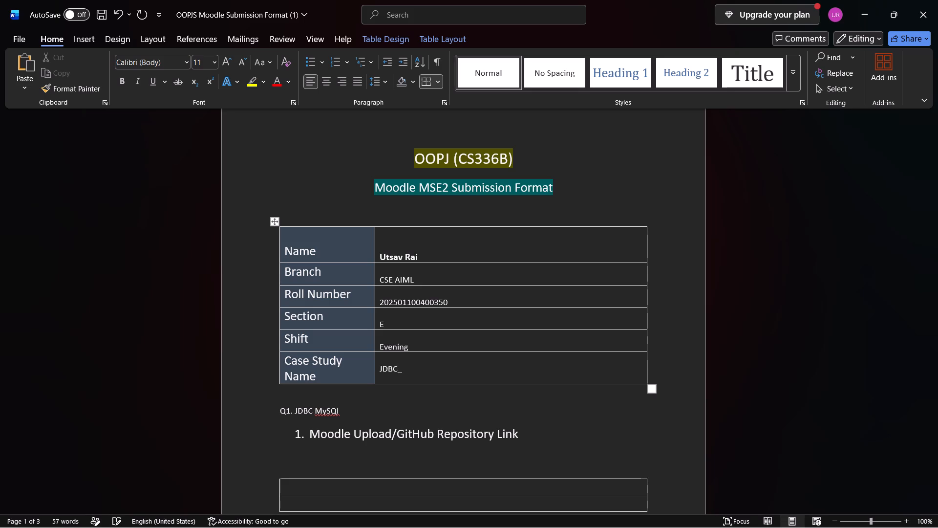
type("Q!")
key("BackSpace")
key("1")
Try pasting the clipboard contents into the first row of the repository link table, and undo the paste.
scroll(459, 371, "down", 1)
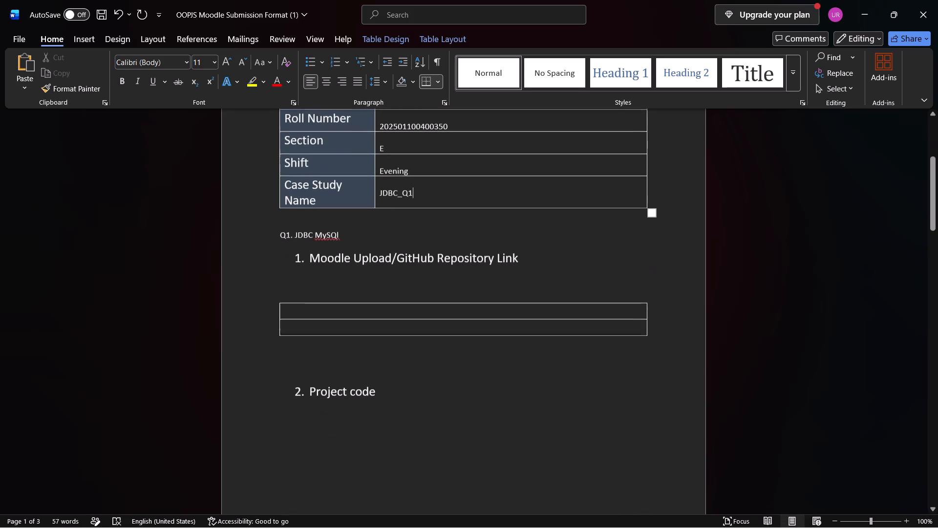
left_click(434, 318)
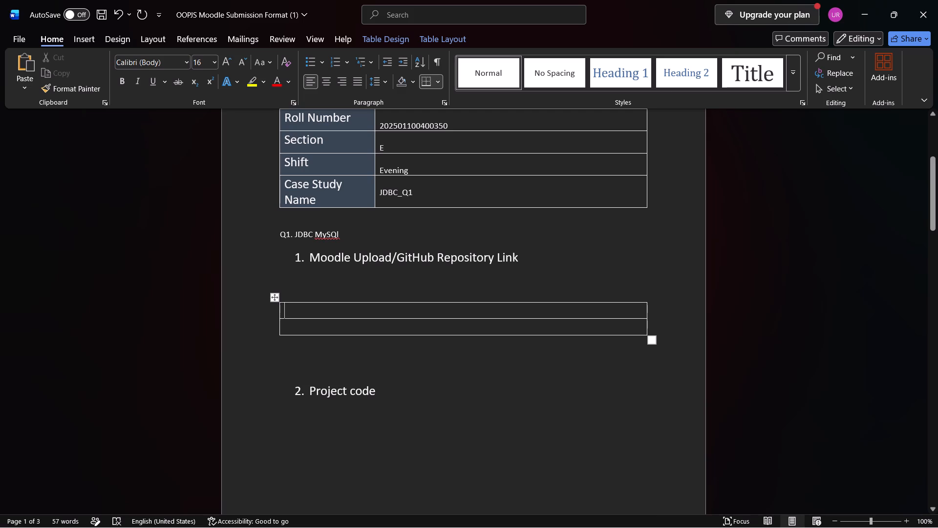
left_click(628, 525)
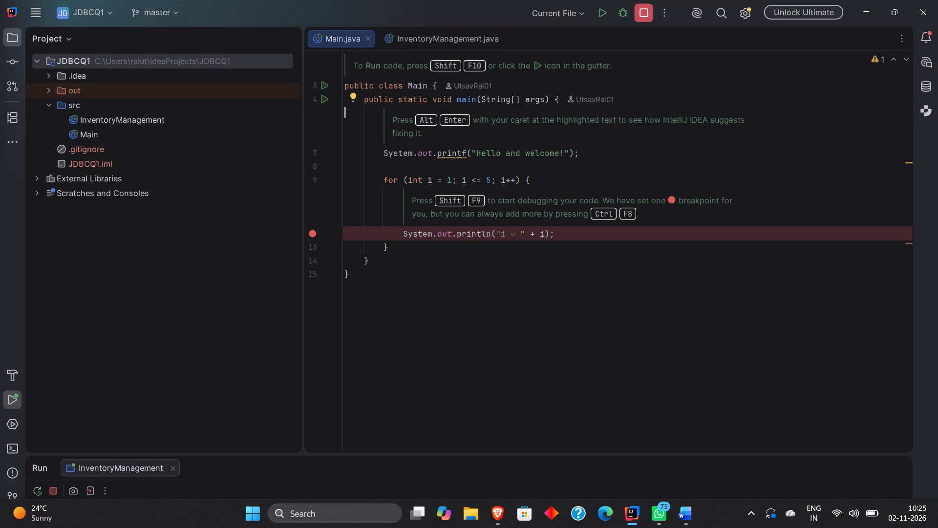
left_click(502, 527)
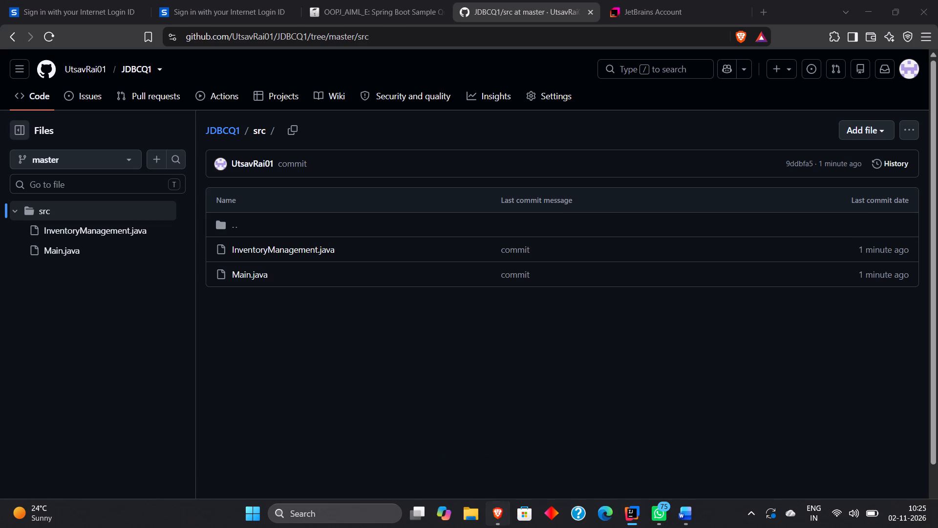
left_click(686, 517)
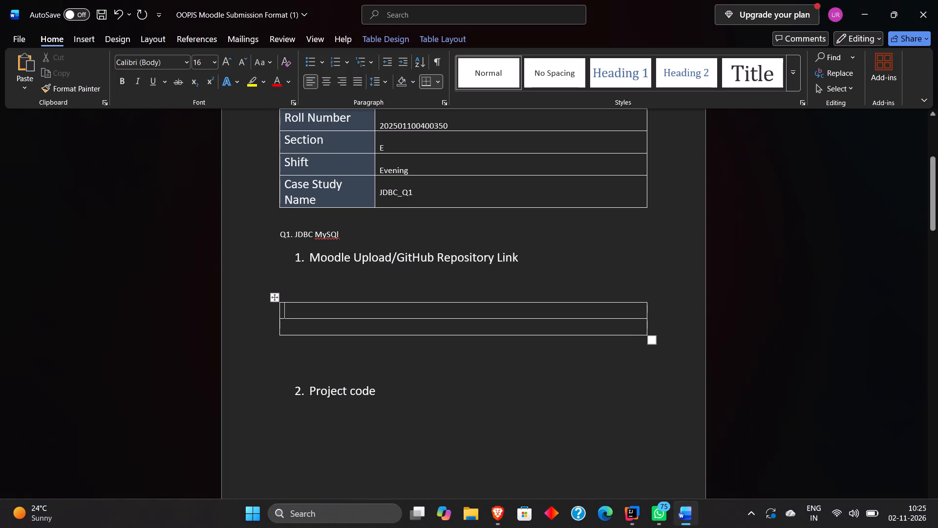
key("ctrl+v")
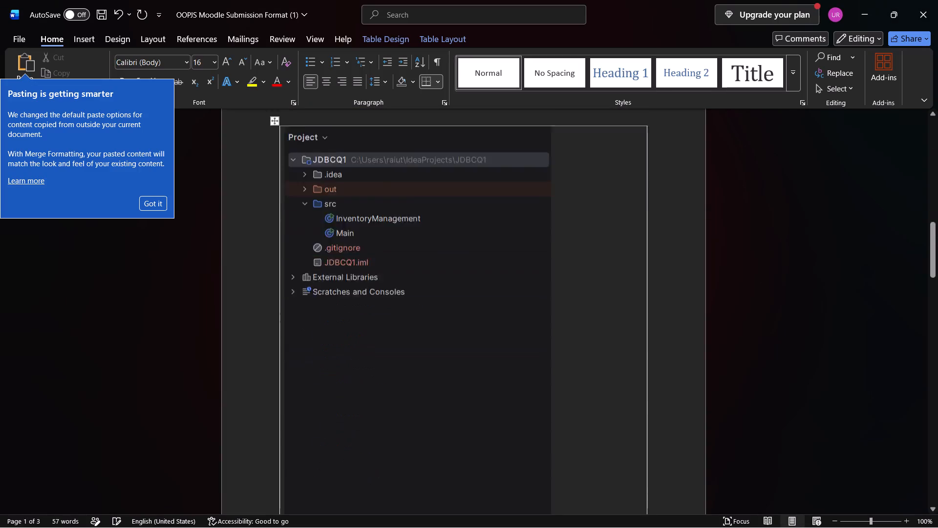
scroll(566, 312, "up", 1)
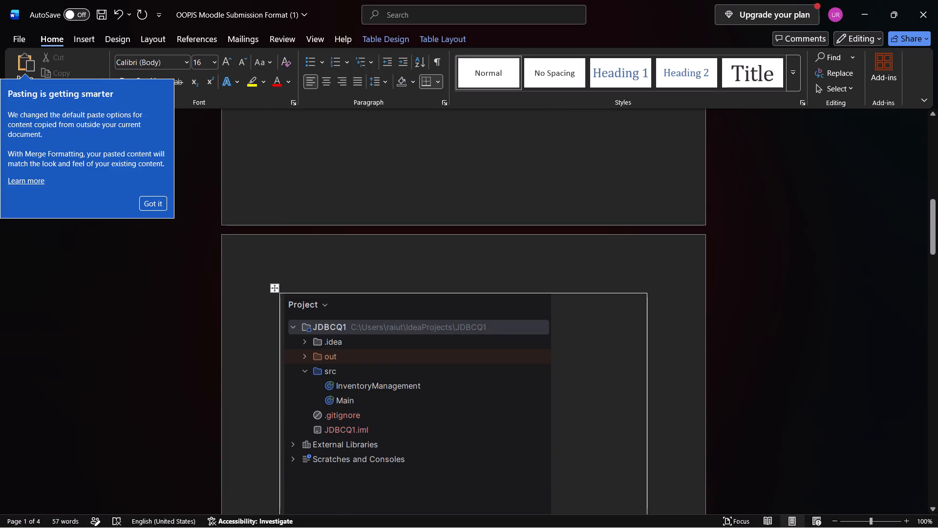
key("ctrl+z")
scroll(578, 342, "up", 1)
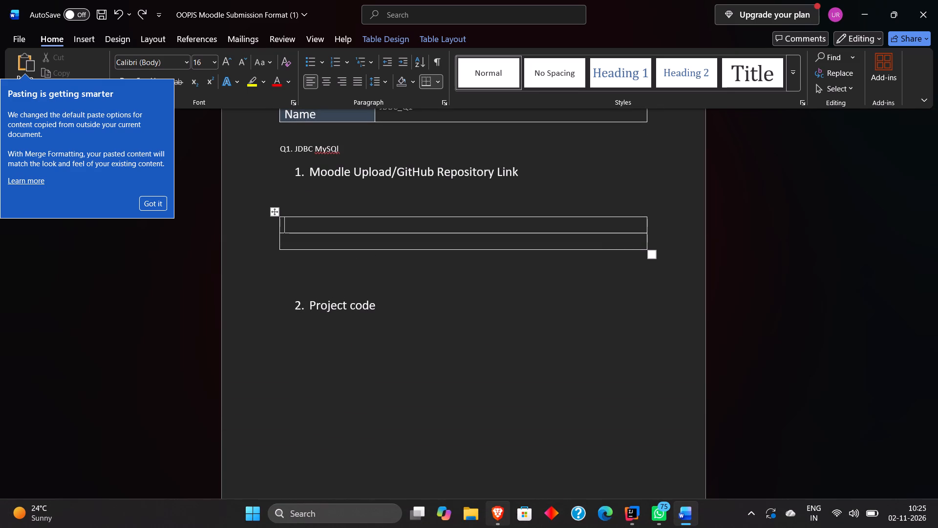
Copy the JDBCQ1 repository's HTTPS clone URL from GitHub in Brave and paste it into the Word link table's first row.
left_click(500, 527)
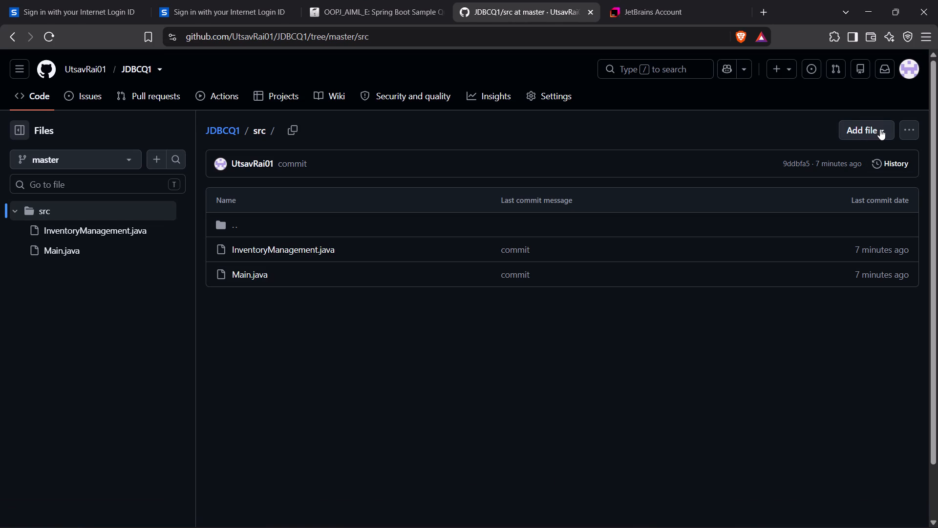
left_click(880, 129)
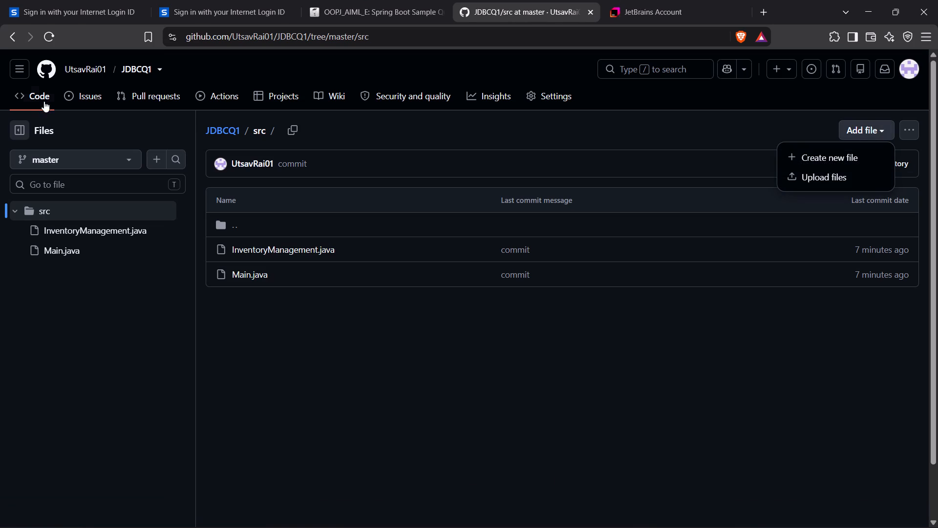
left_click(36, 98)
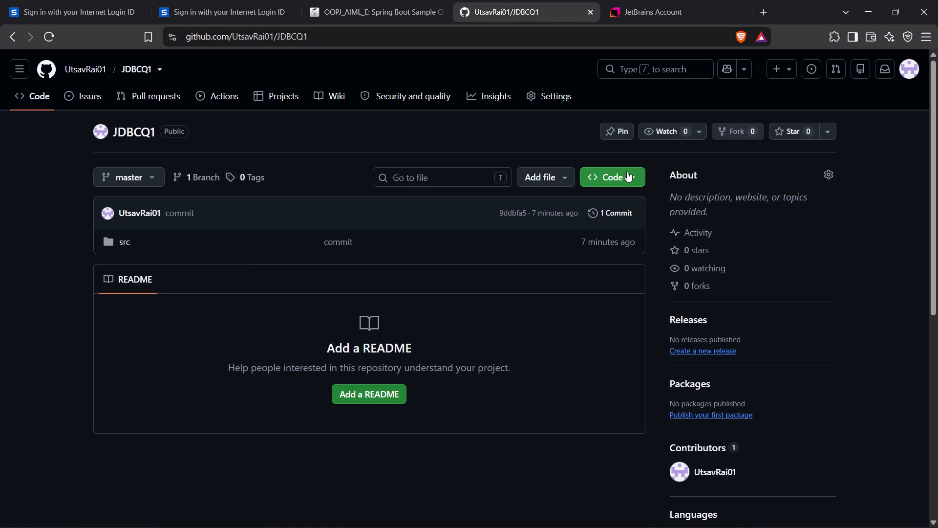
left_click(627, 171)
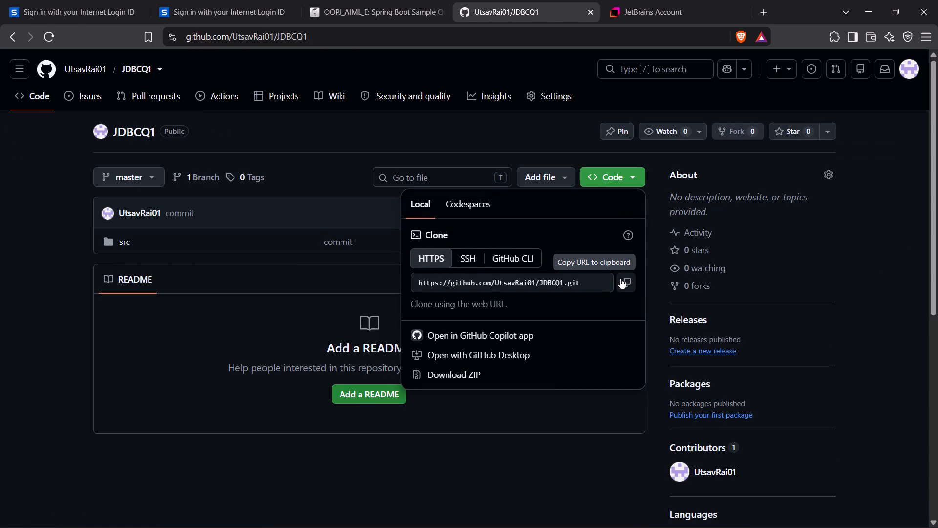
left_click(620, 278)
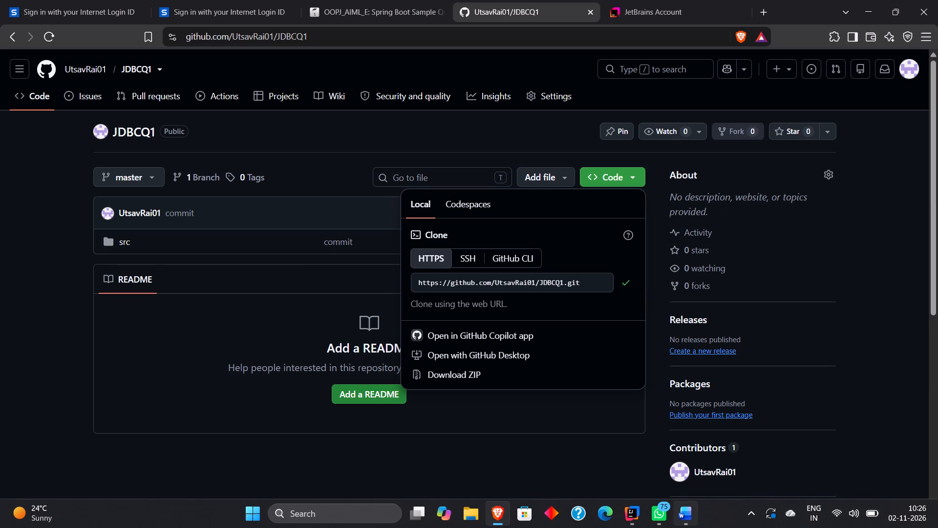
left_click(681, 527)
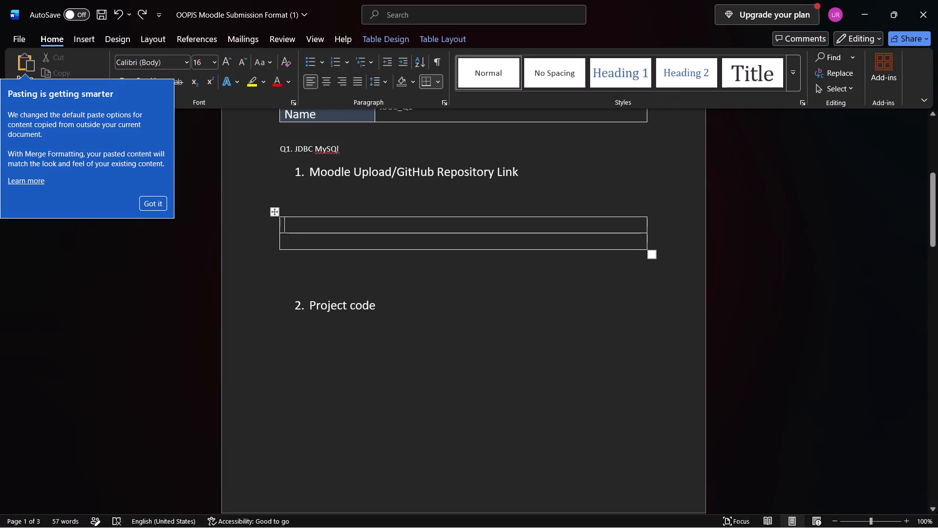
key("ctrl+v")
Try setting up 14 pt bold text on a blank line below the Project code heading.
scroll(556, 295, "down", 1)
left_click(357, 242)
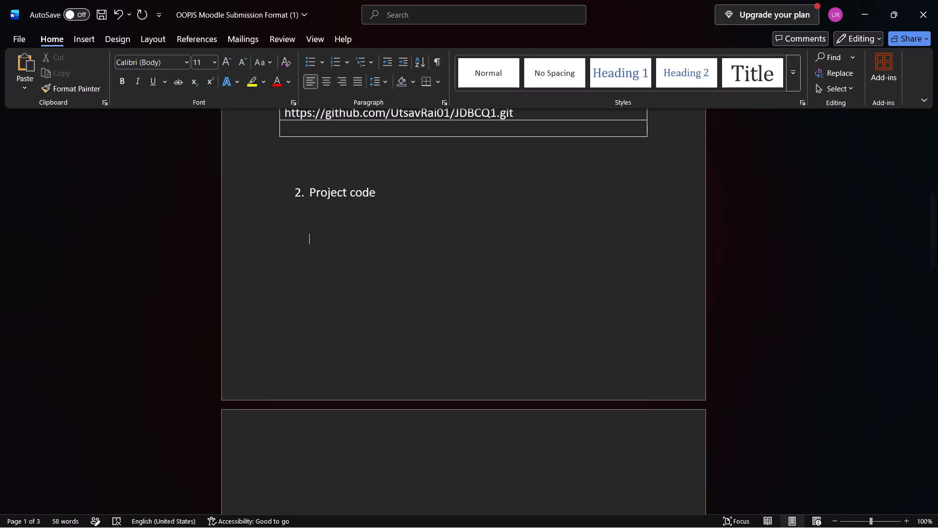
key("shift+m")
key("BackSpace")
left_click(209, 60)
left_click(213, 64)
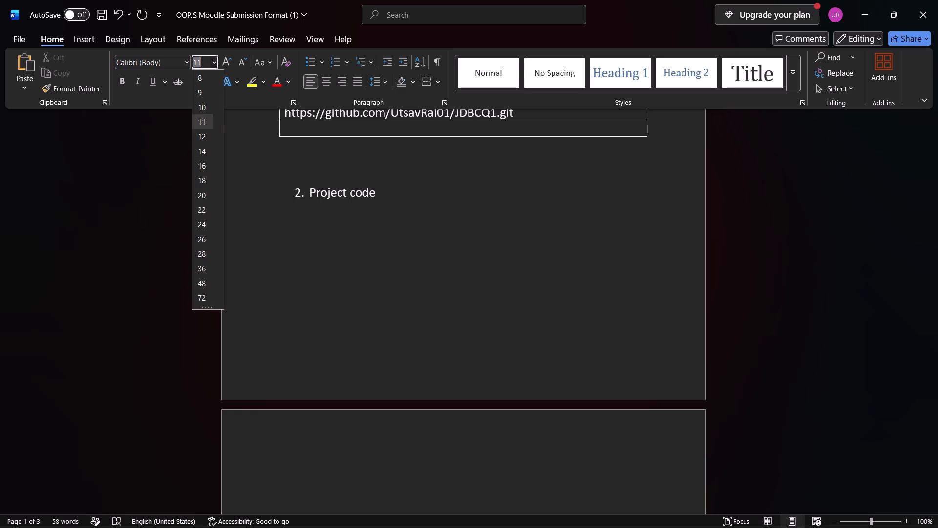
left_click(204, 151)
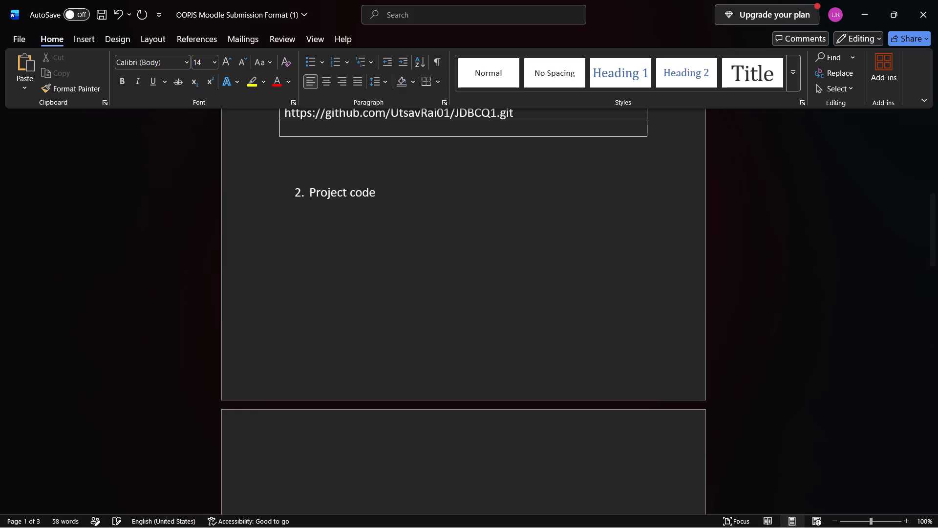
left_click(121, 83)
Add the line Main.java directly below the Project code heading and set its font size to 16.
left_click(304, 230)
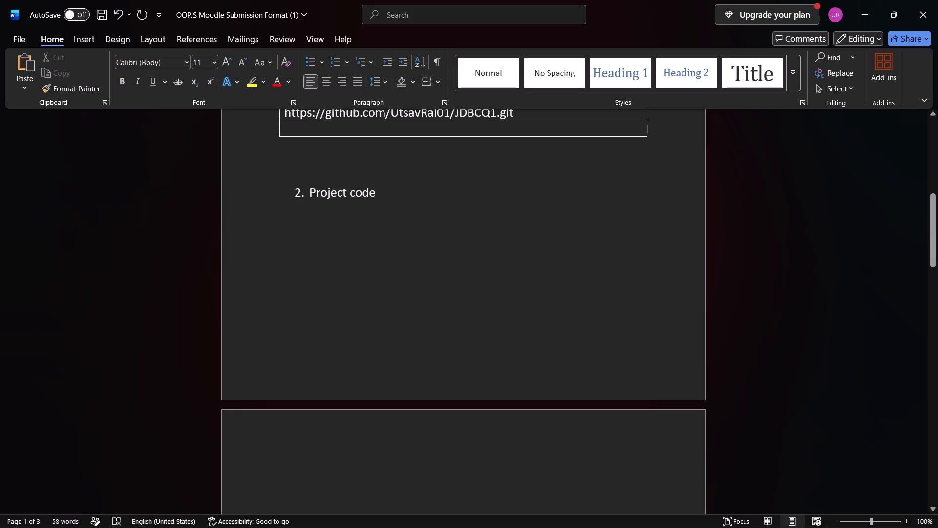
type("Main")
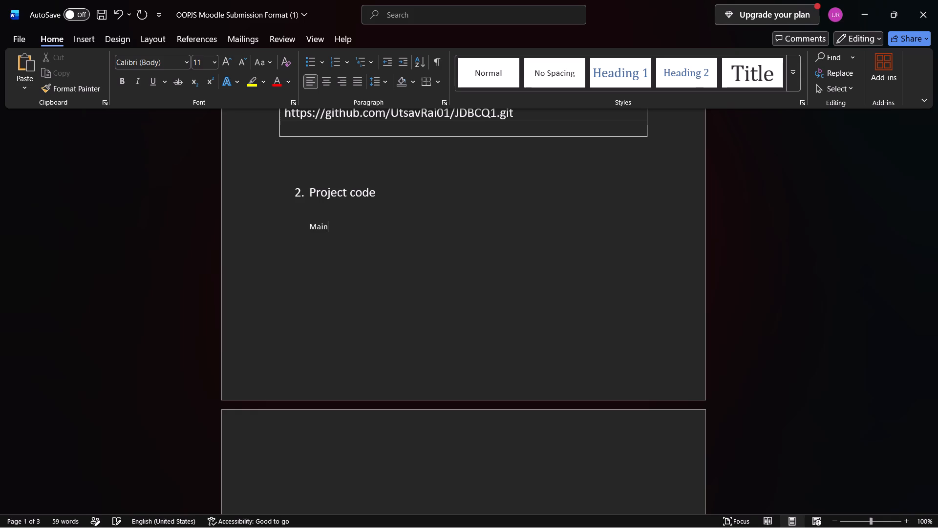
type(".java")
left_click_drag(352, 229, 290, 221)
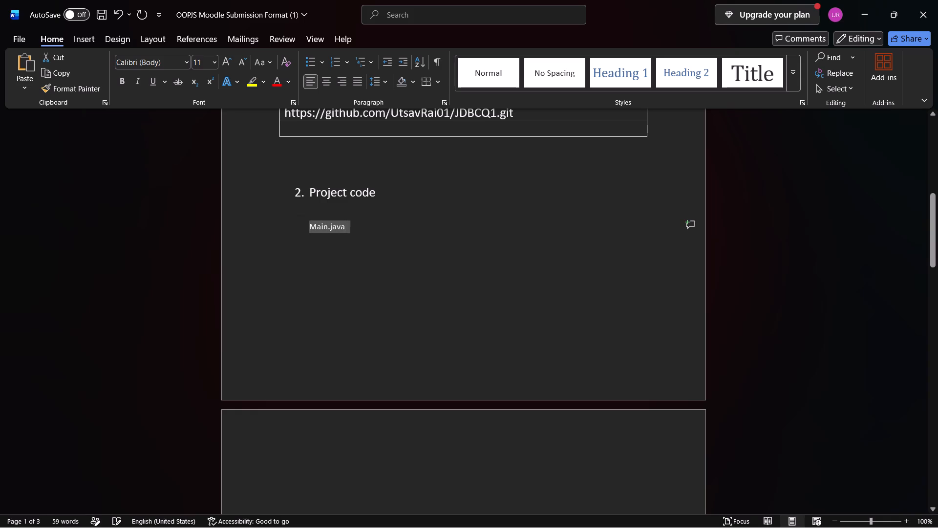
left_click(210, 60)
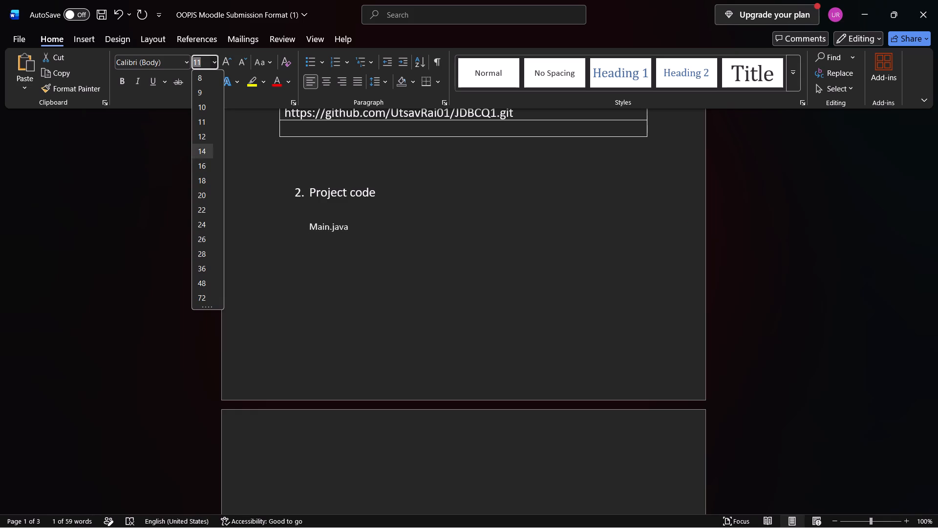
left_click(212, 172)
Copy all the code of Main.java from IntelliJ IDEA and paste it below the Main.java line in the Word document.
left_click(346, 255)
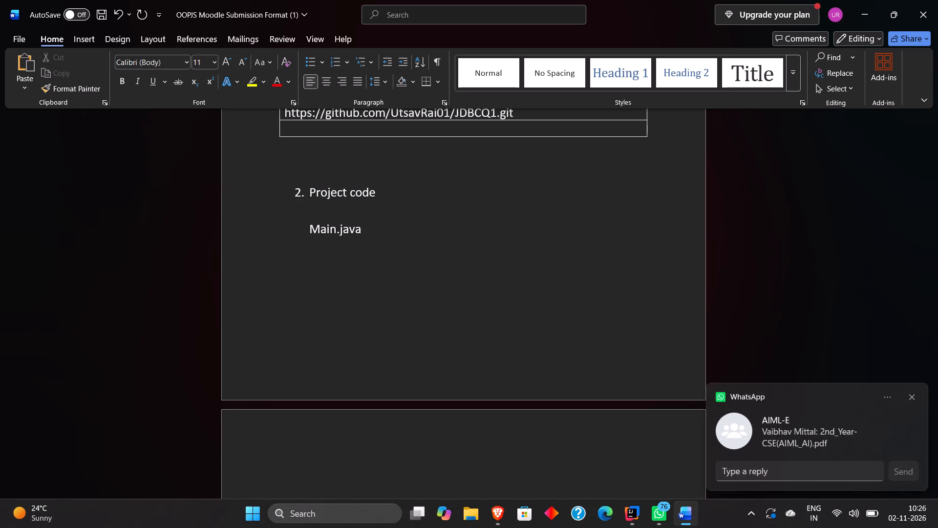
left_click(630, 517)
left_click(545, 286)
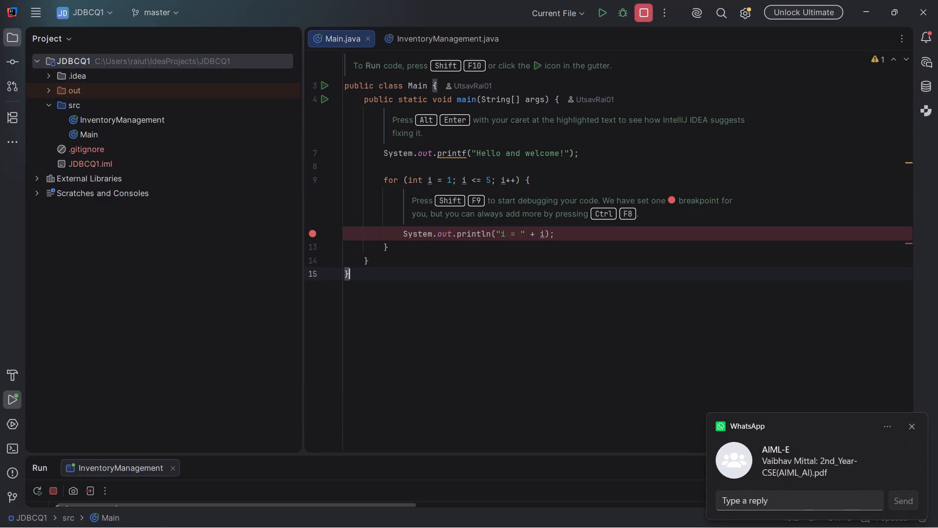
key("ctrl+a")
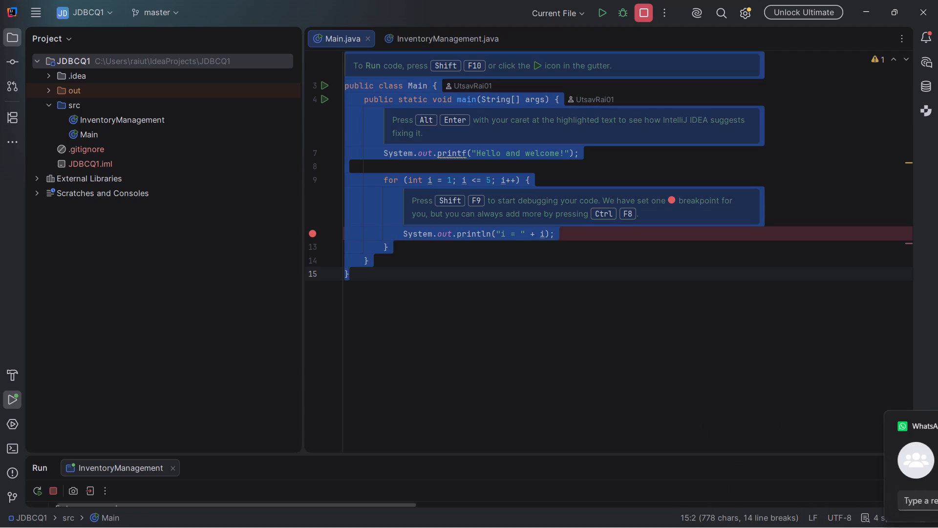
key("ctrl+c")
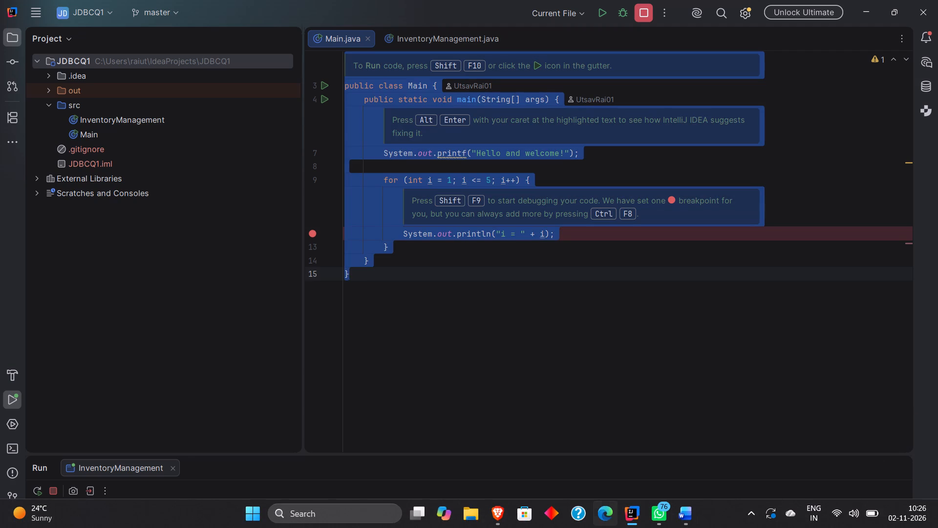
left_click(688, 522)
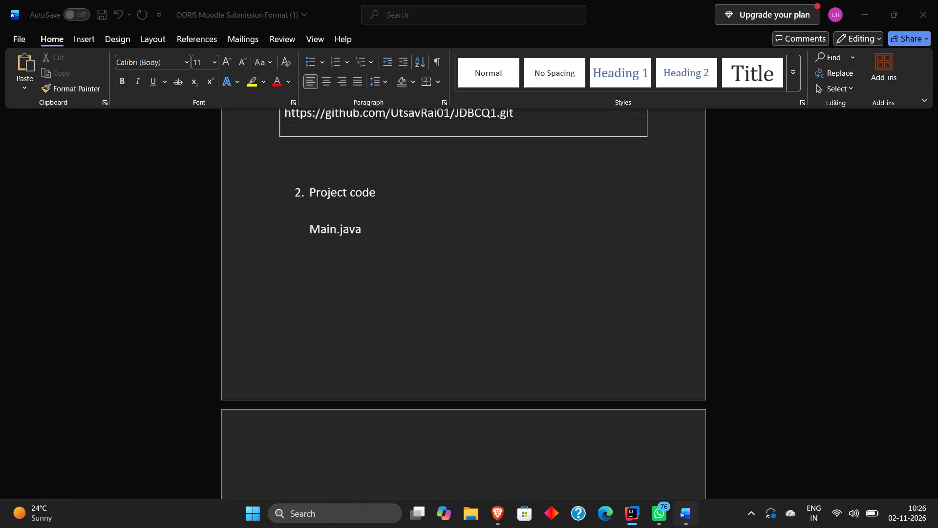
key("ctrl+v")
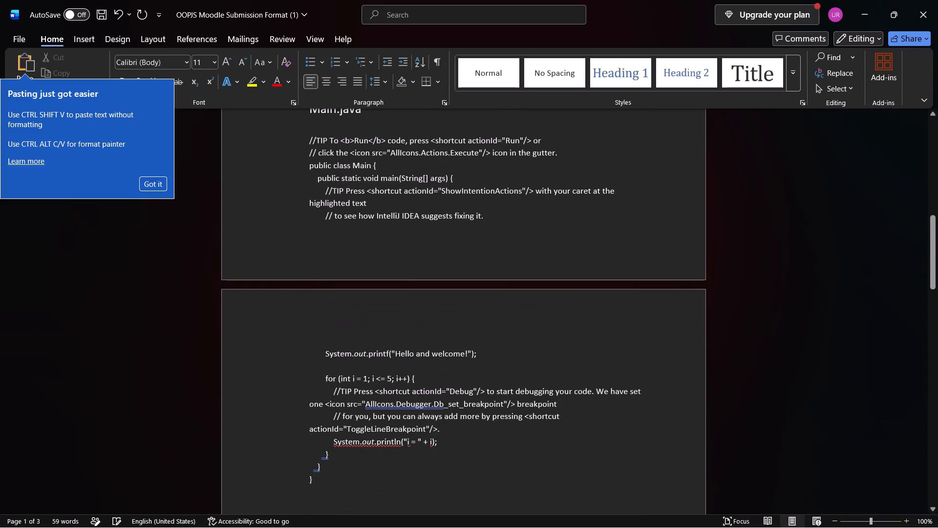
Add the line InventryManagement.java after a blank line below the pasted Main.java code, checking the second file's name in IntelliJ IDEA.
scroll(473, 265, "down", 1)
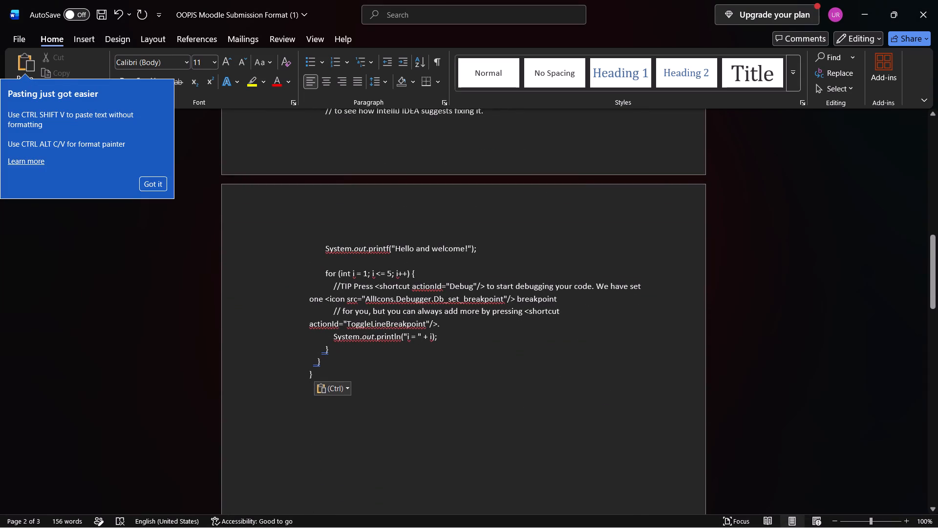
left_click(404, 370)
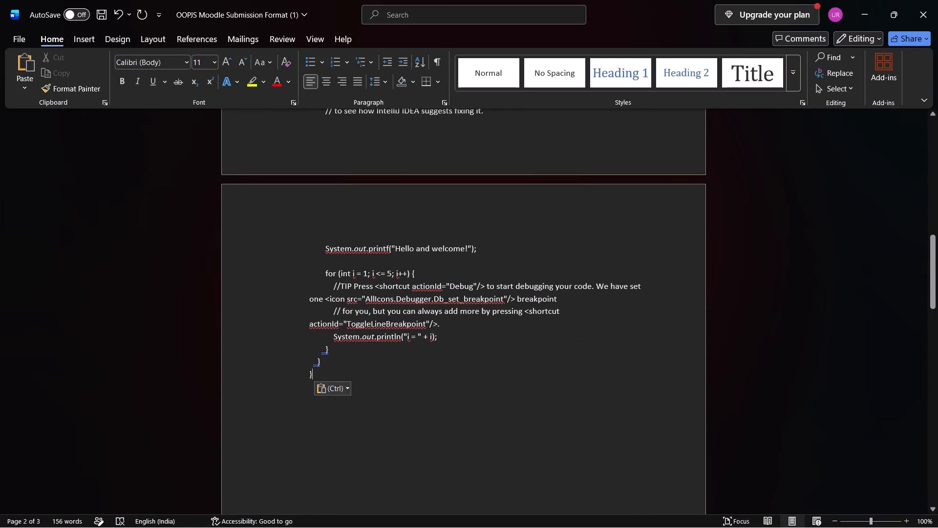
key("Return")
key("Return")
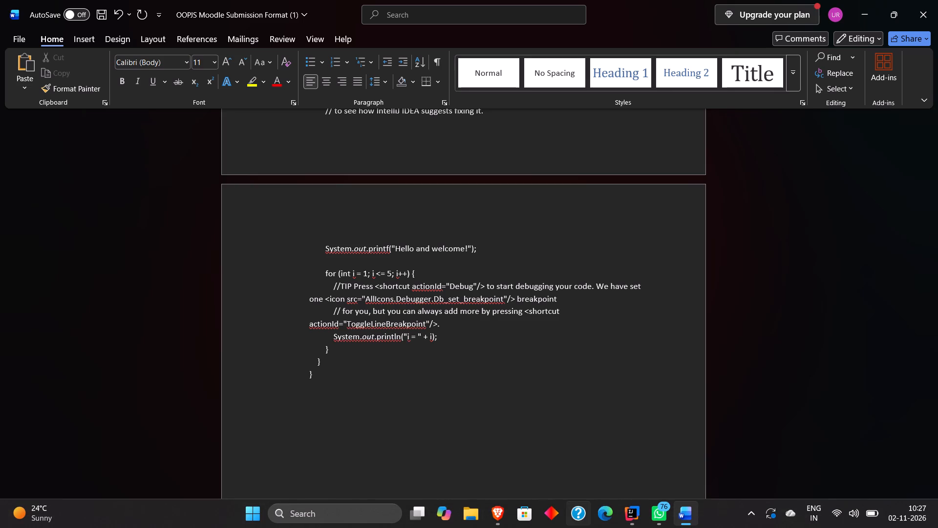
left_click(638, 519)
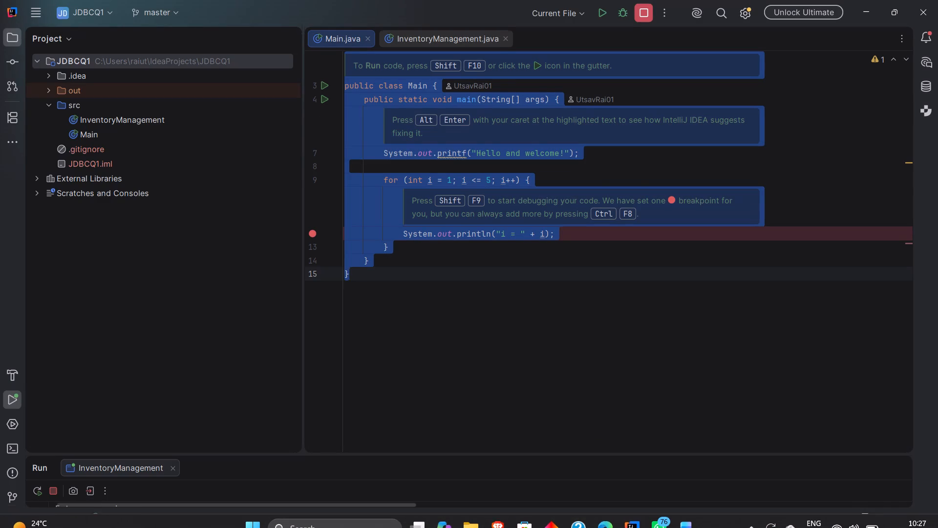
left_click(453, 45)
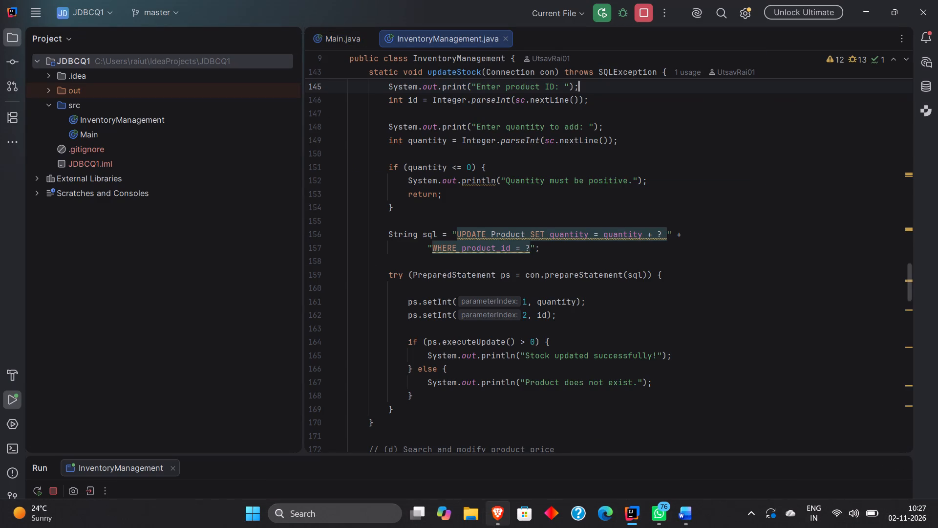
left_click(691, 519)
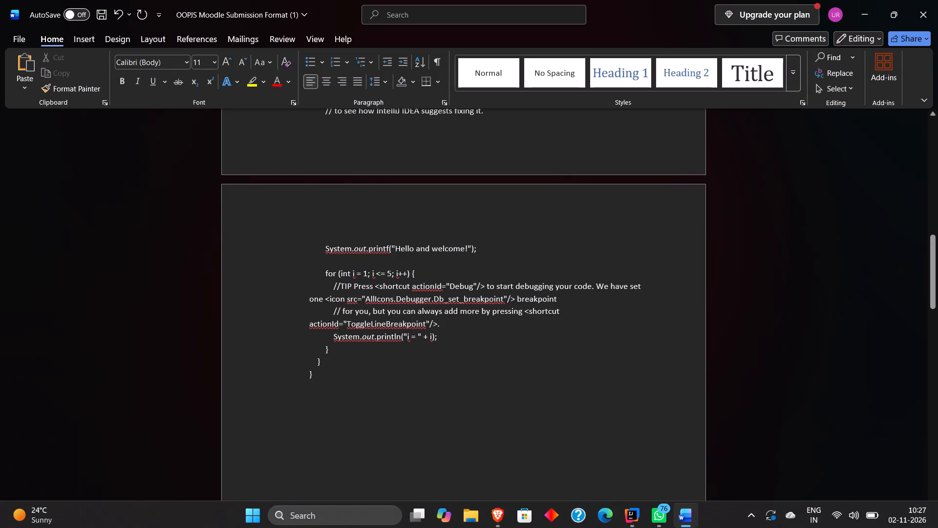
type("Invent")
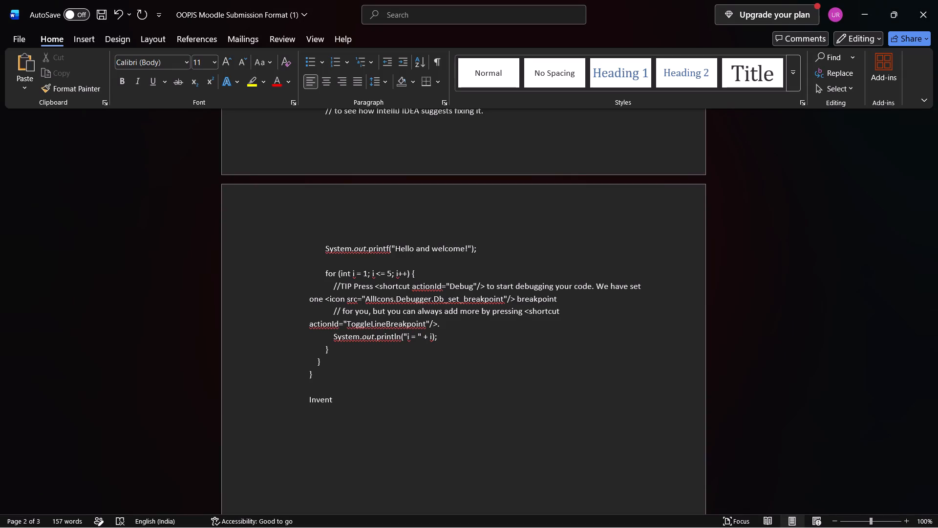
type("ry")
type("Mana")
type("gement.java")
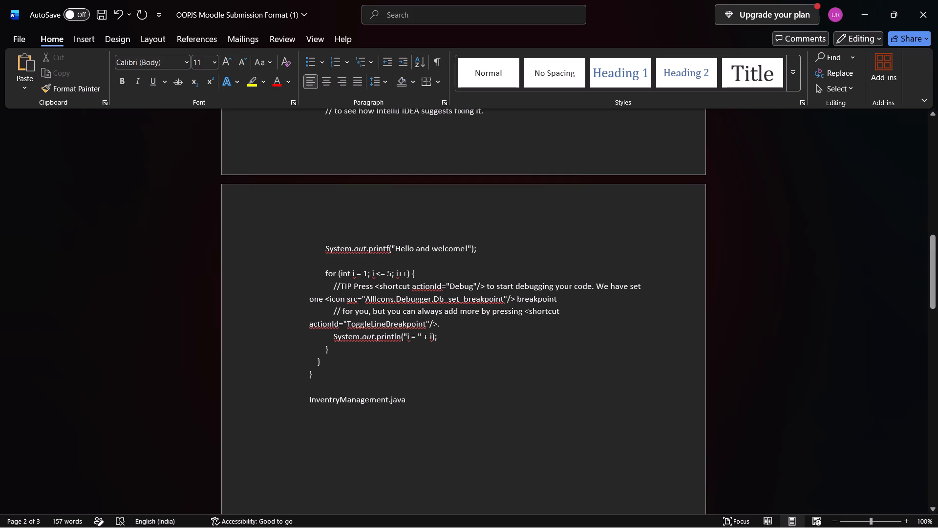
Format the InventryManagement.java line as 18 pt bold.
left_click_drag(310, 400, 426, 396)
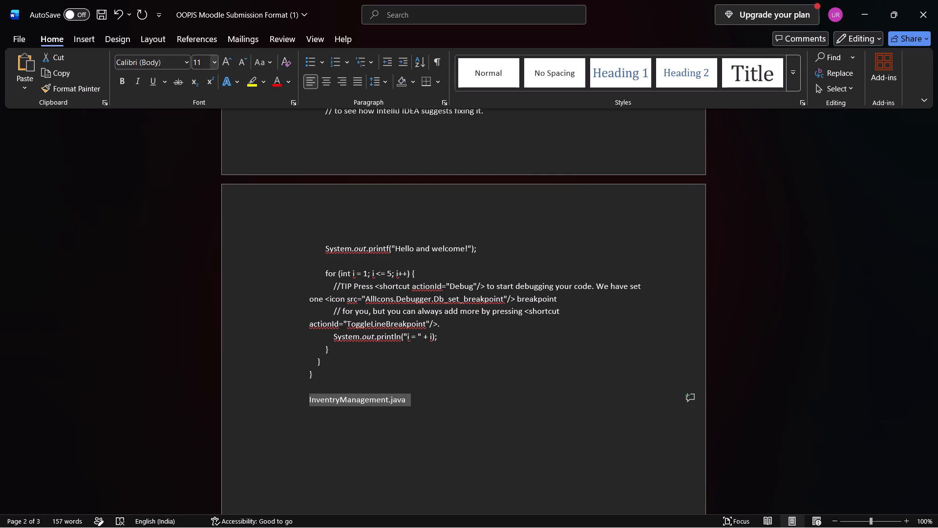
left_click(214, 64)
left_click(209, 176)
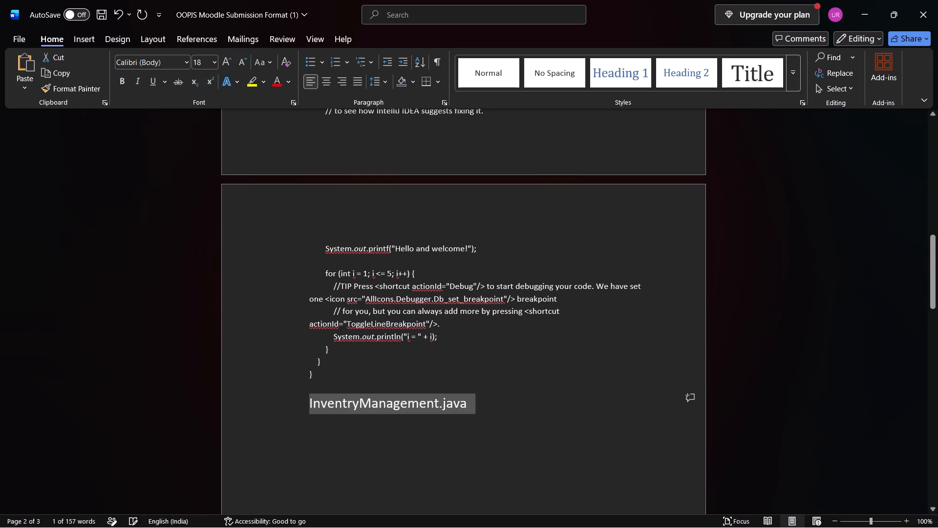
left_click(121, 82)
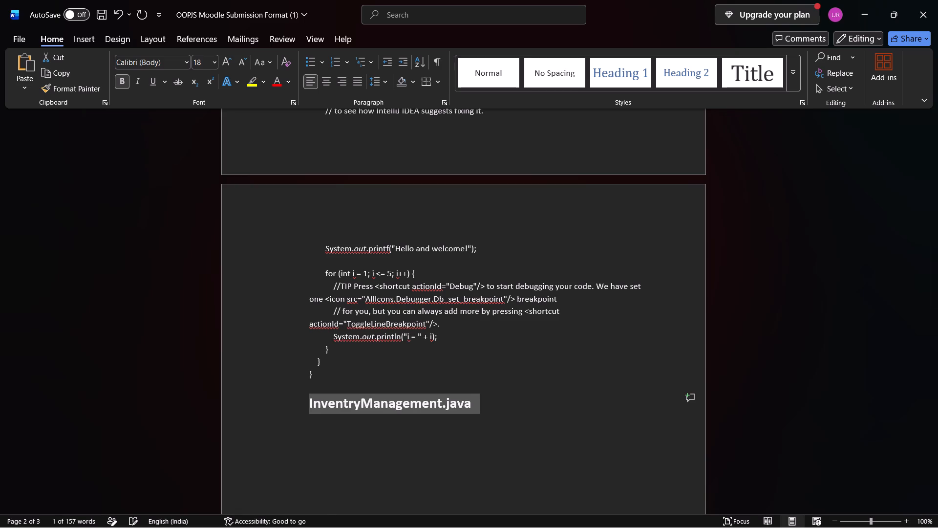
left_click(509, 398)
Copy all the InventoryManagement.java code from IntelliJ IDEA and paste it in Word on a new 12 pt line below the InventryManagement.java heading.
key("Return")
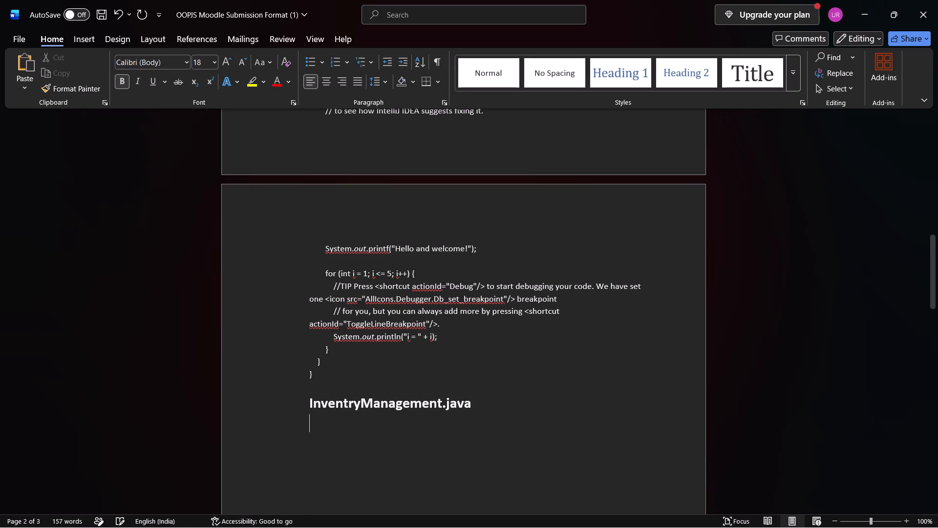
scroll(509, 398, "right", 1)
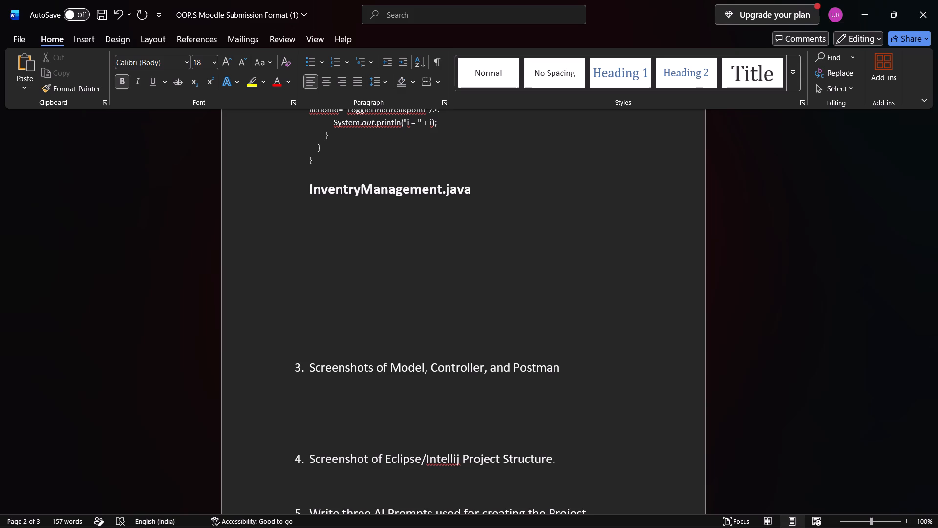
left_click(212, 59)
left_click(203, 130)
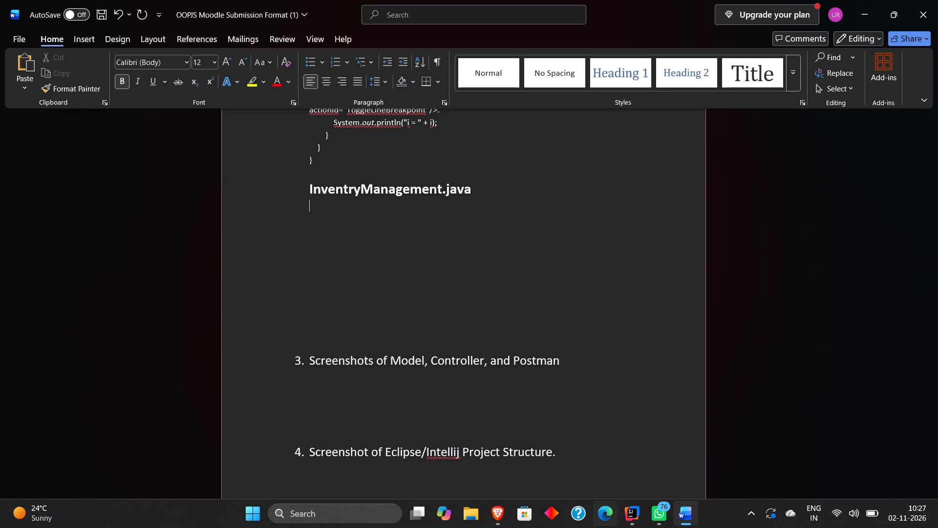
left_click(627, 520)
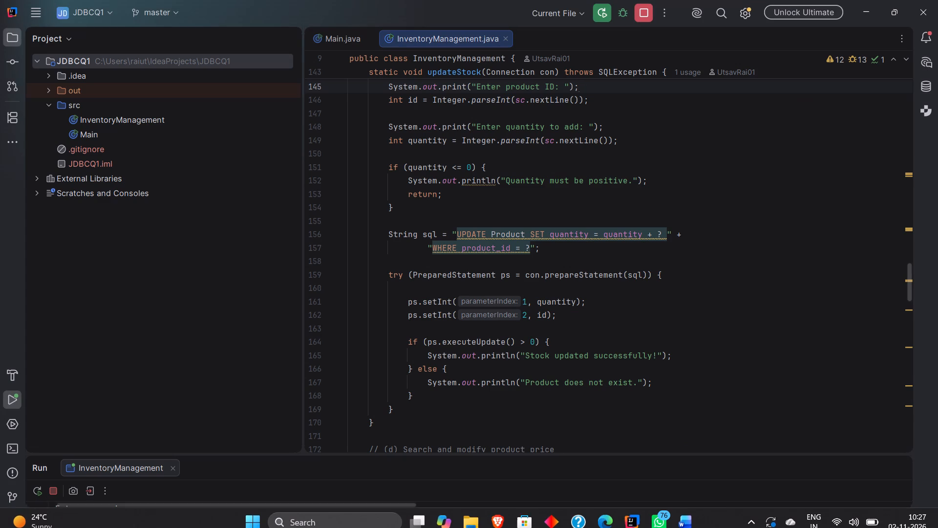
left_click(700, 381)
key("ctrl+a")
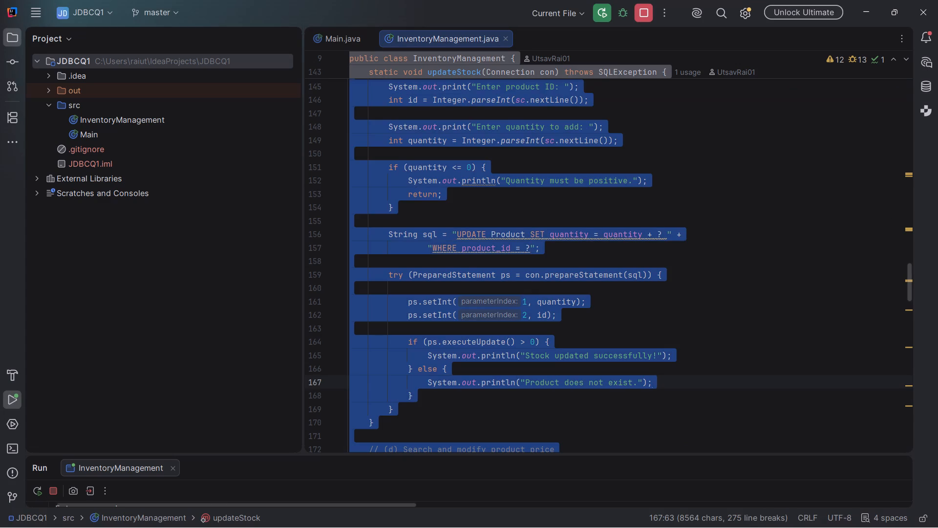
key("ctrl+c")
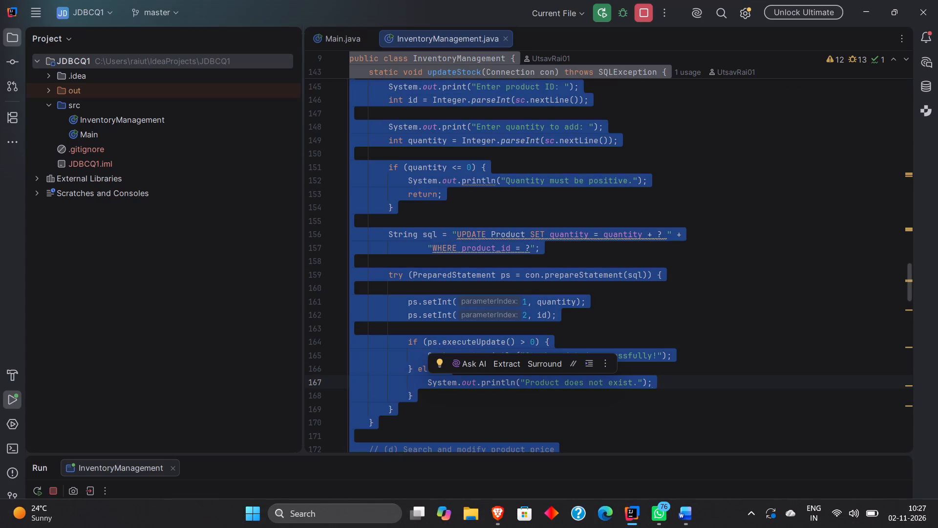
left_click(690, 526)
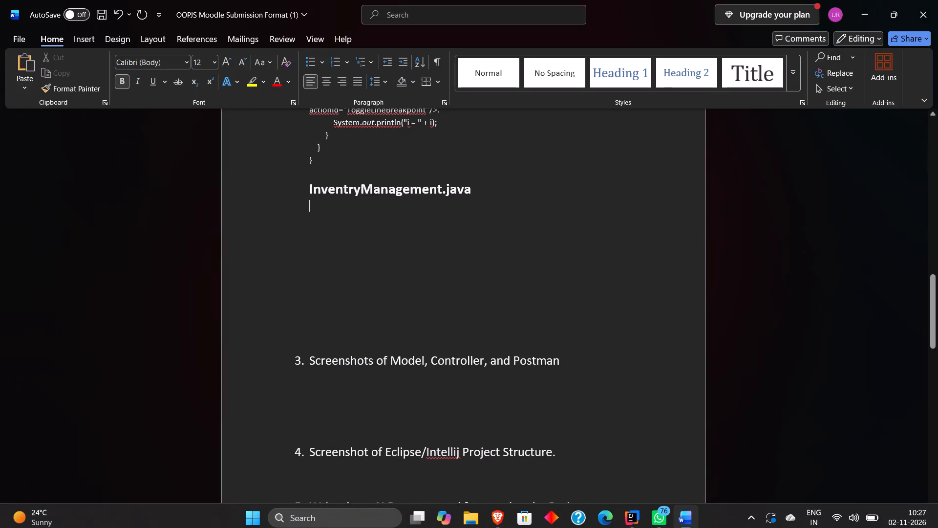
key("ctrl+v")
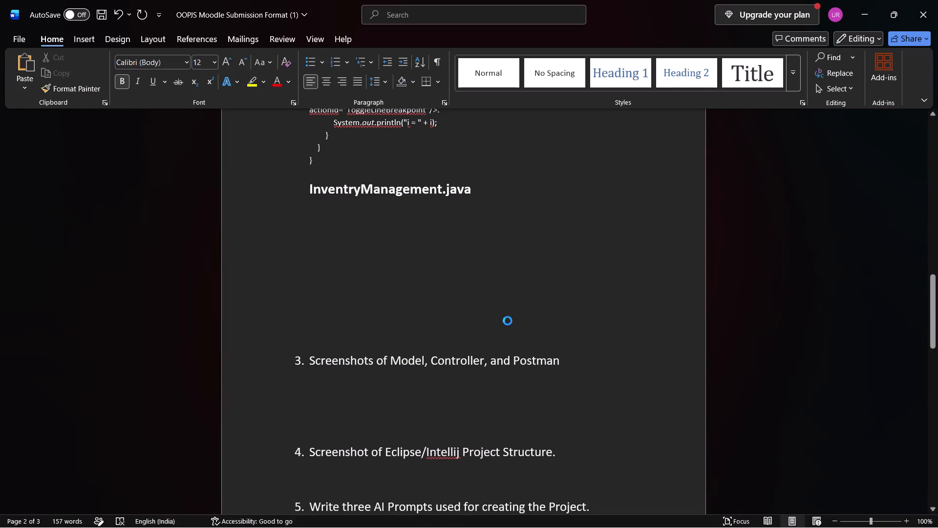
scroll(508, 321, "up", 1)
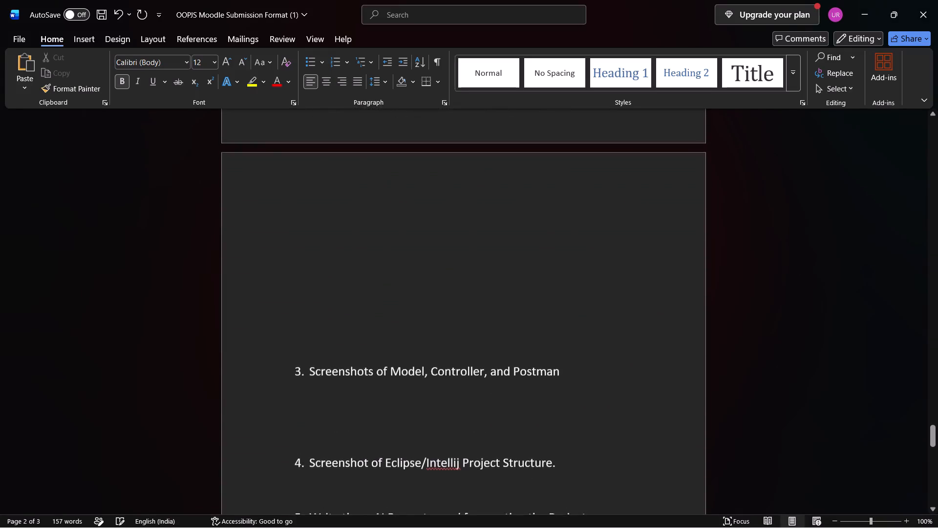
scroll(508, 321, "up", 1)
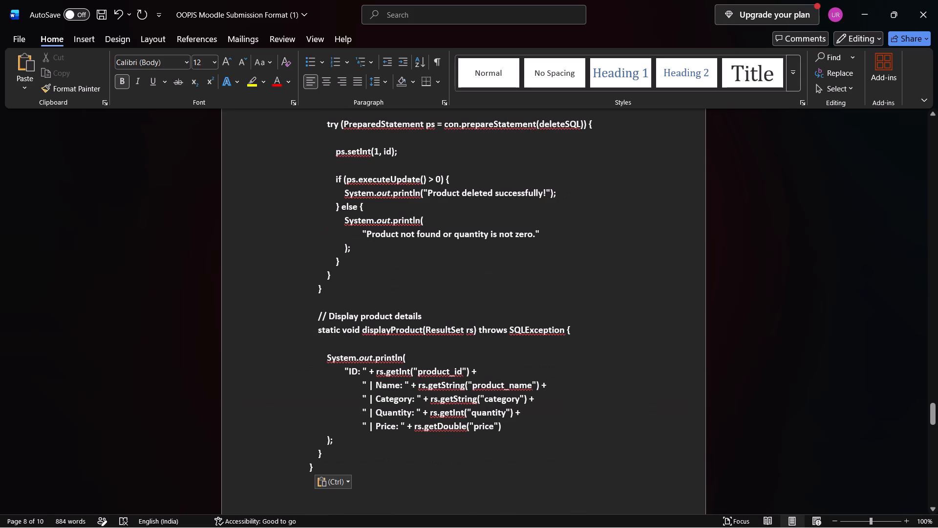
Delete the blank lines between the end of the pasted code and the Screenshots of Model, Controller, and Postman heading.
scroll(510, 328, "down", 1)
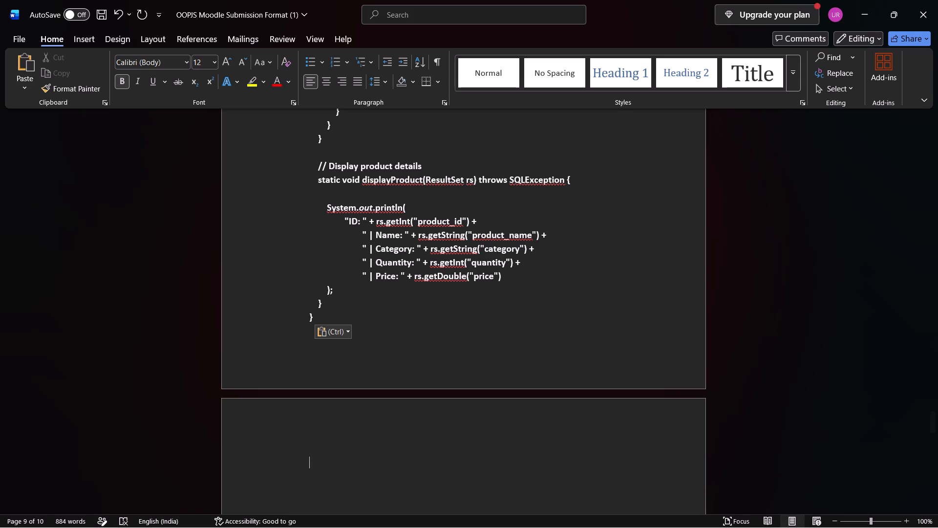
scroll(510, 328, "down", 4)
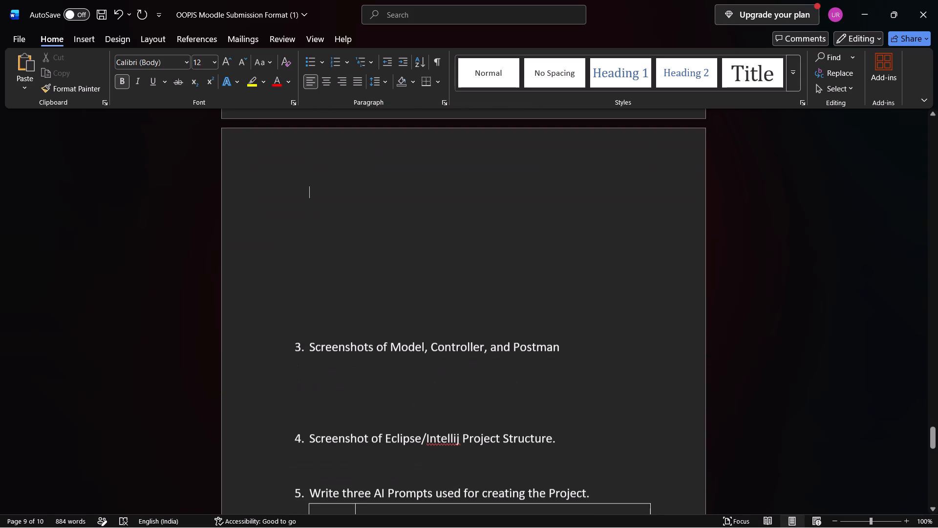
left_click(447, 308)
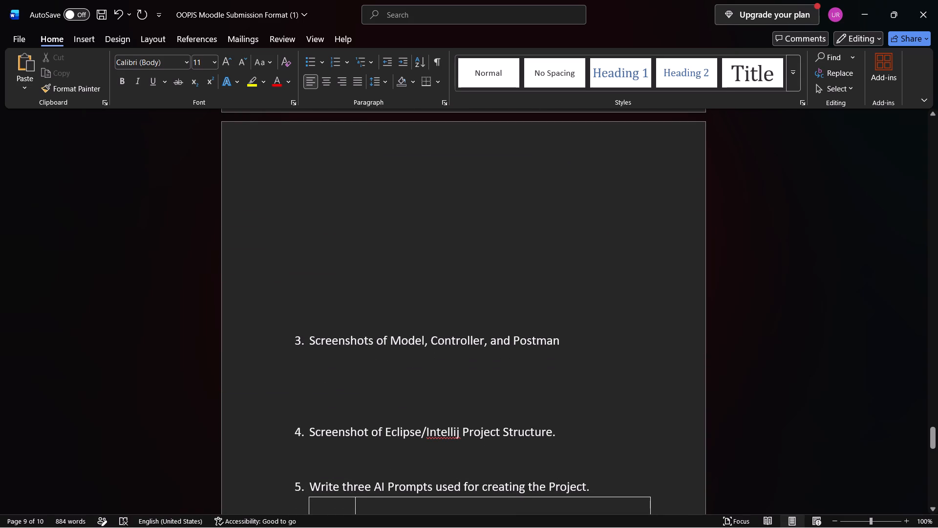
key("BackSpace")
key("BackSpace")
key("BackSpace")
key("BackSpace")
key("BackSpace")
key("BackSpace")
key("BackSpace")
key("BackSpace")
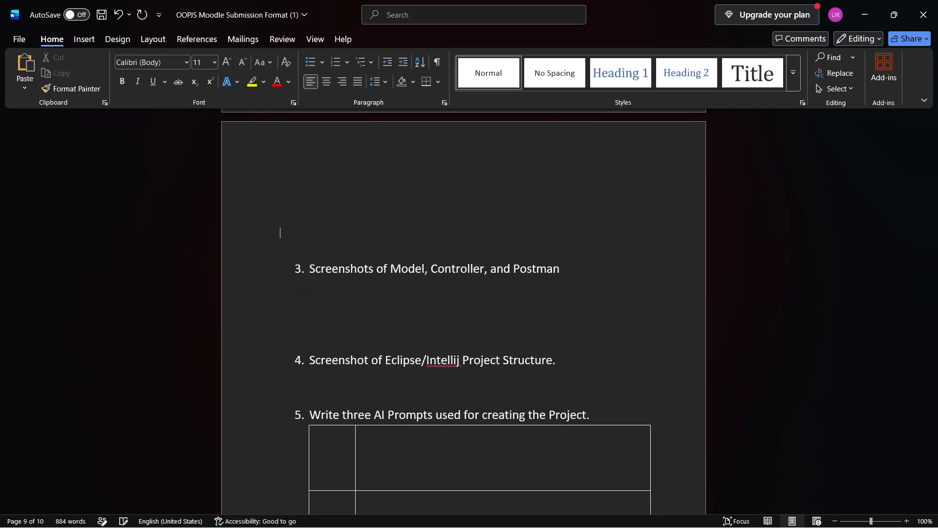
key("BackSpace")
key("BackSpace")
key("BackSpace")
key("BackSpace")
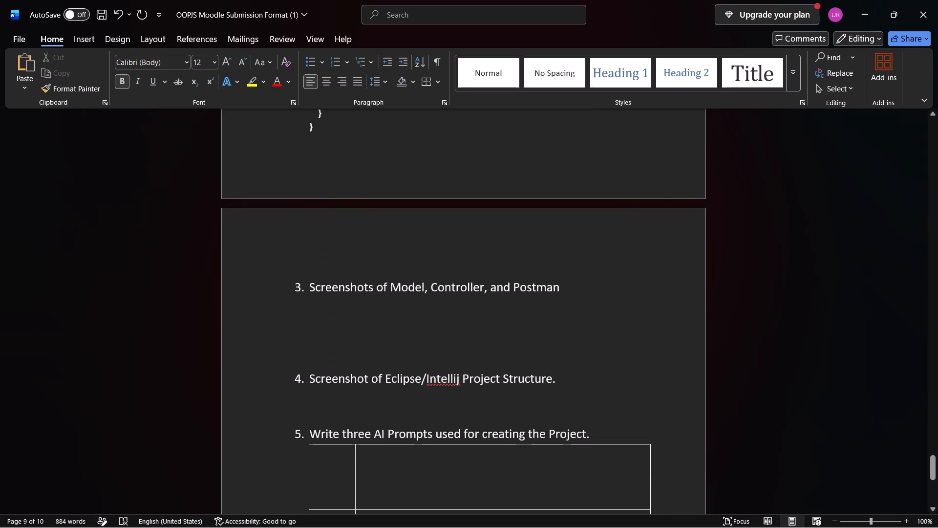
left_click(447, 308)
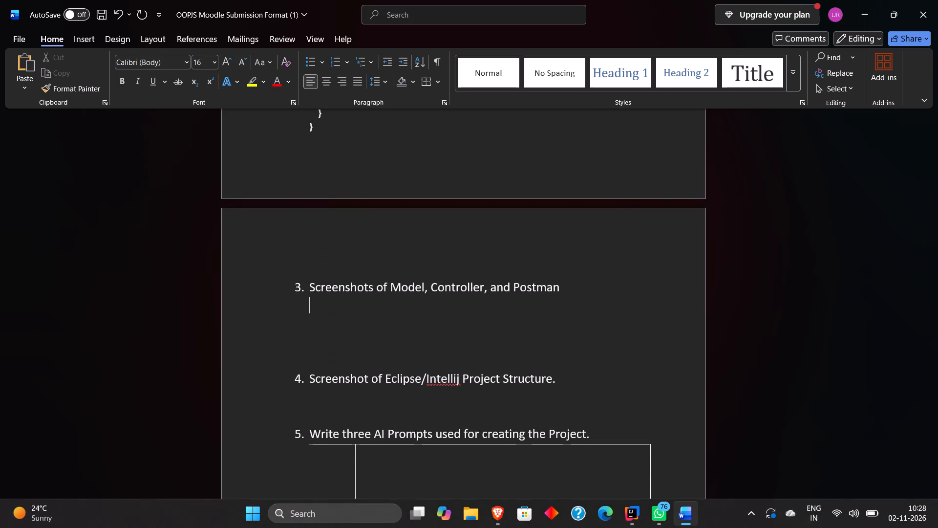
left_click(466, 516)
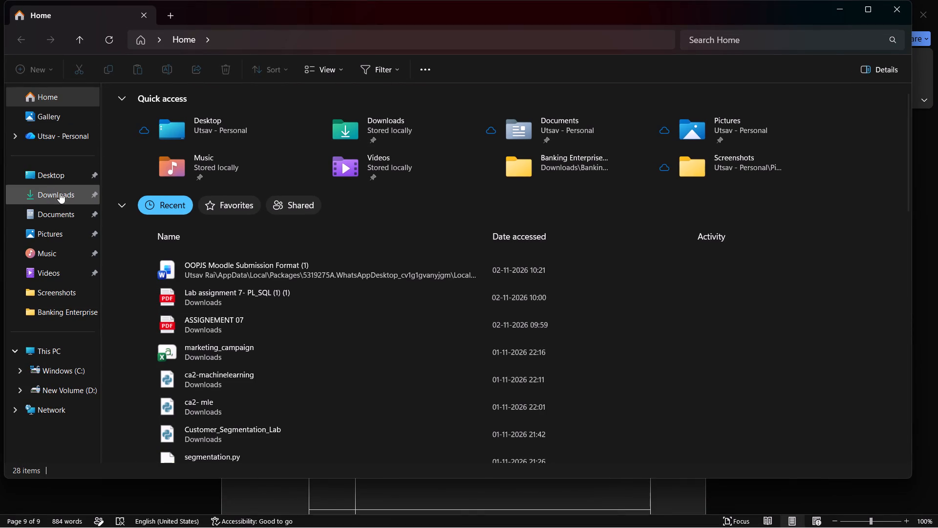
left_click(63, 242)
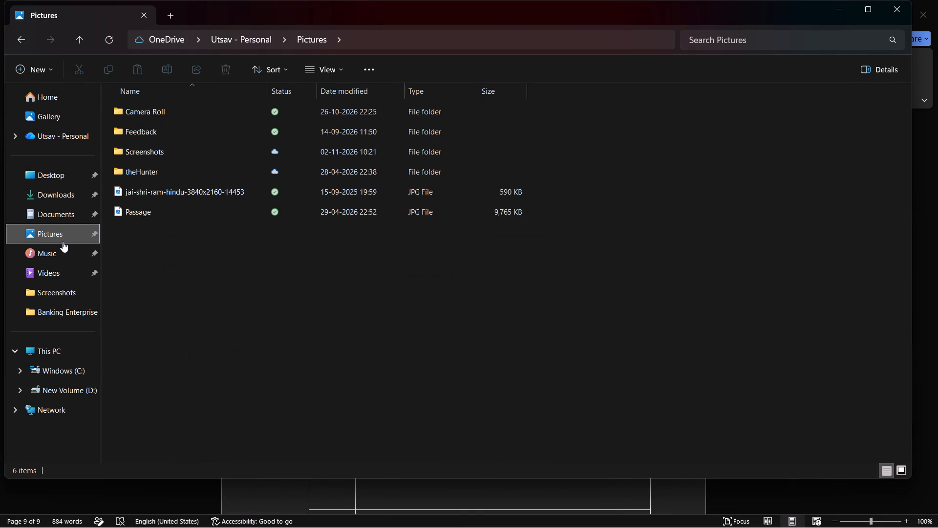
left_click(157, 155)
double_click(157, 155)
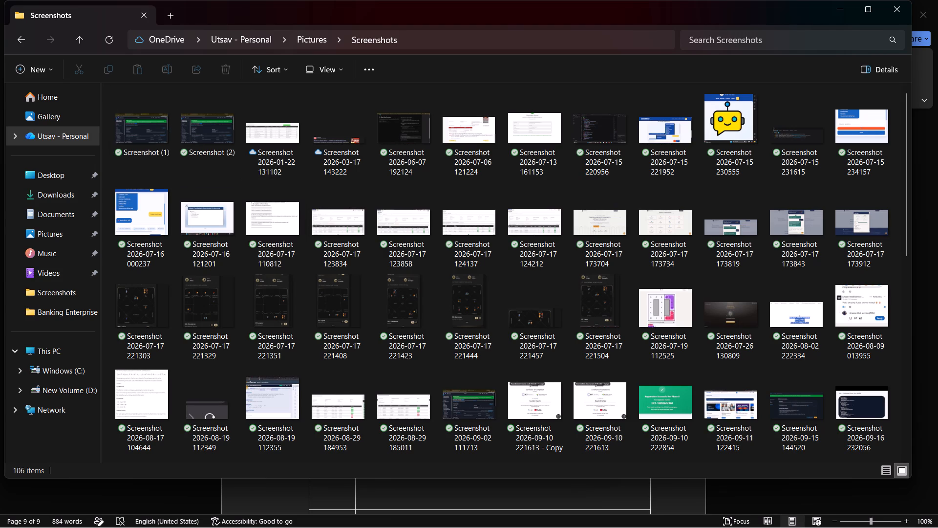
scroll(308, 312, "down", 12)
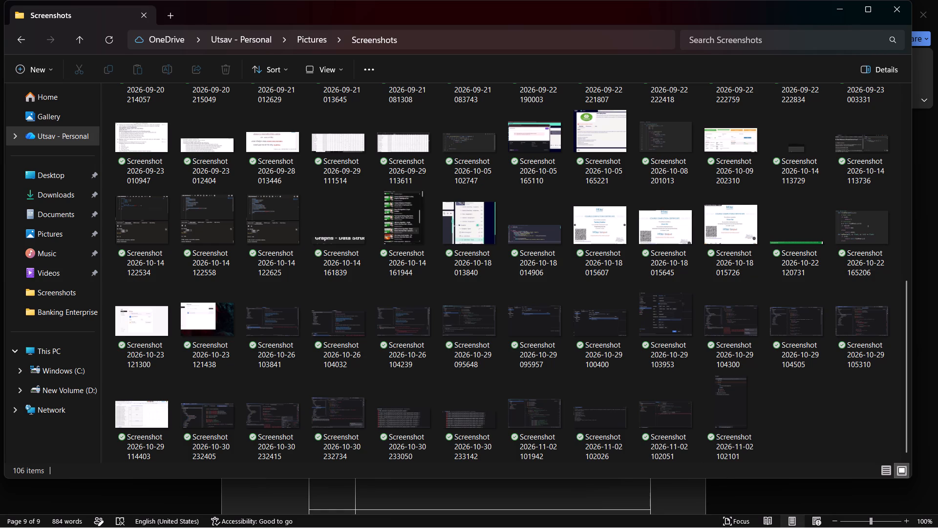
left_click(554, 422)
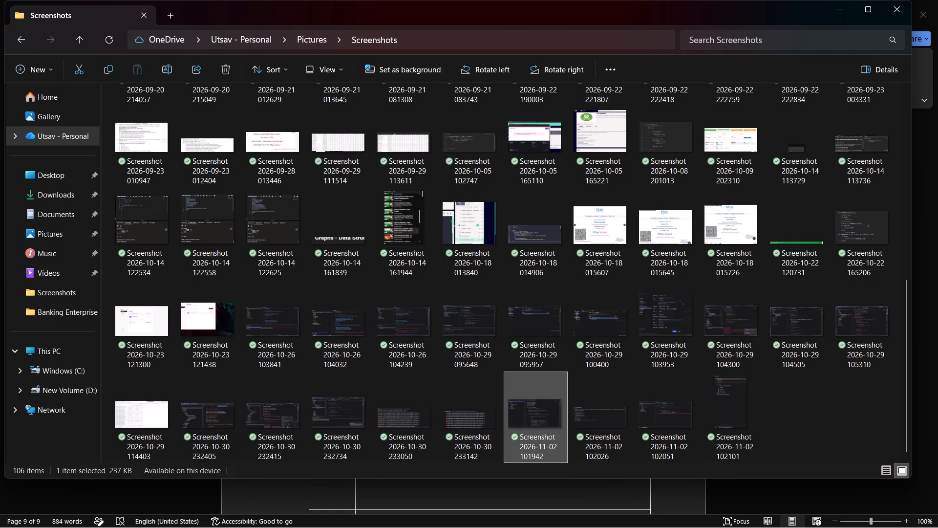
double_click(110, 66)
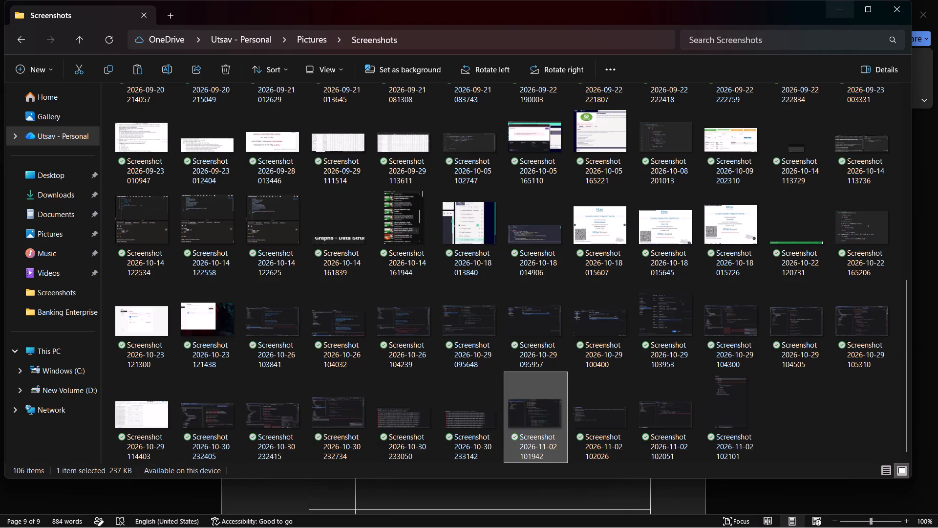
left_click(841, 11)
left_click(487, 320)
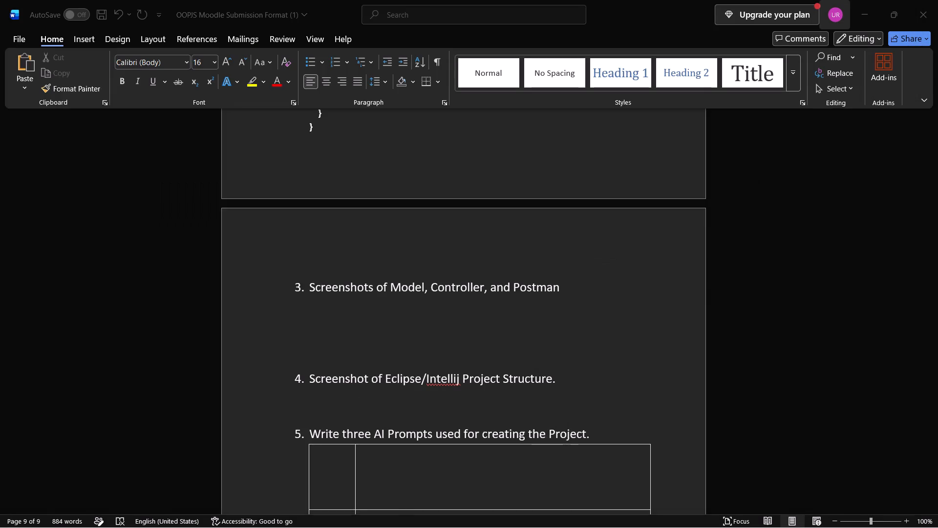
key("ctrl+v")
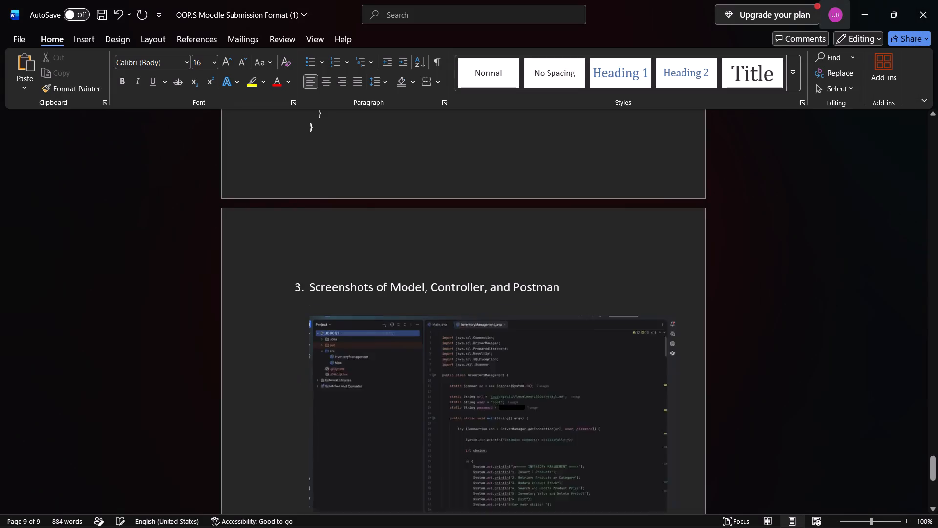
scroll(487, 320, "down", 2)
left_click(461, 179)
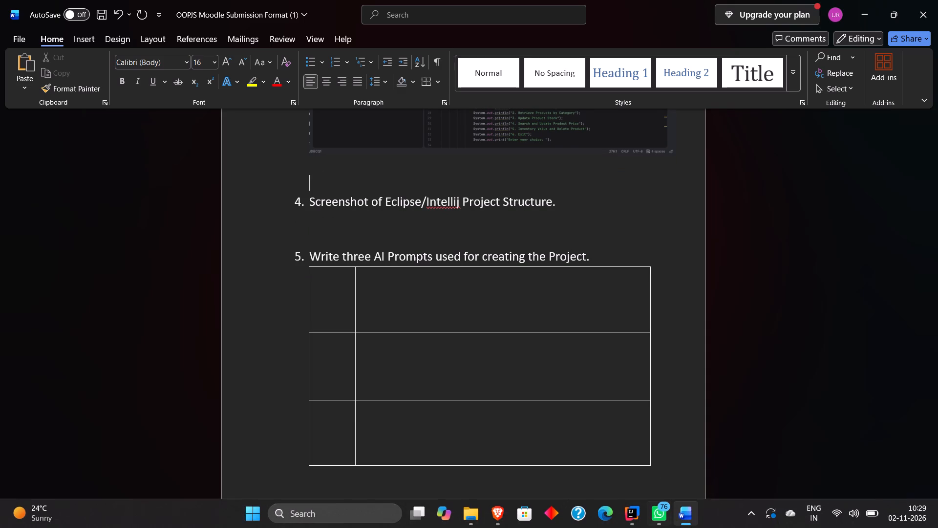
left_click(472, 514)
left_click(597, 446)
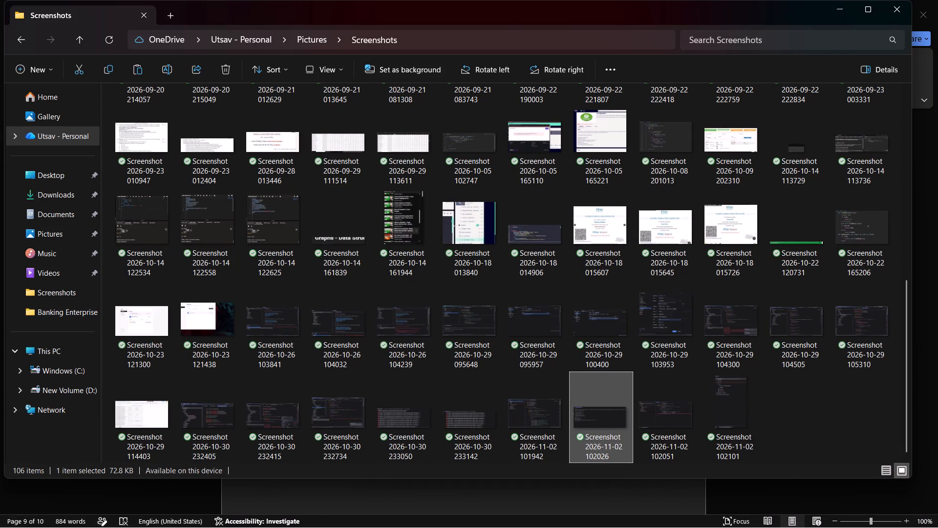
key("ctrl+c")
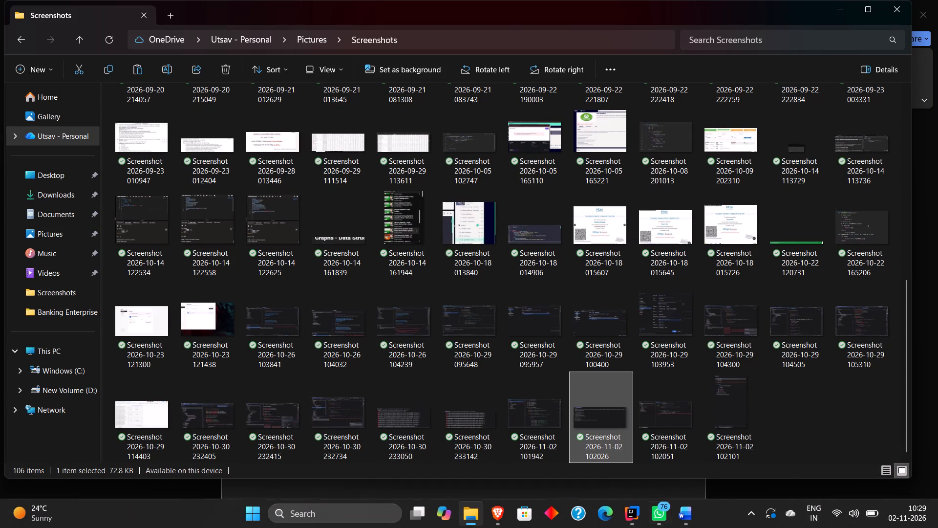
left_click(682, 522)
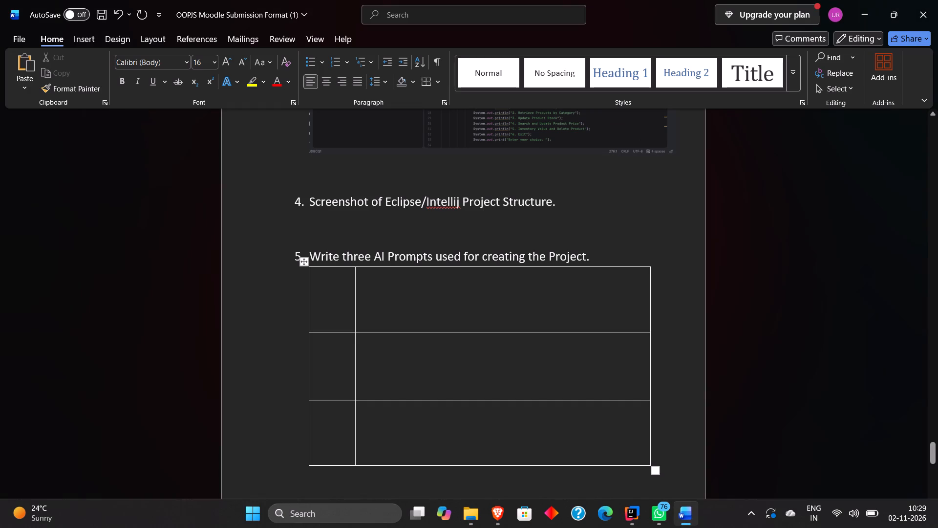
key("ctrl+v")
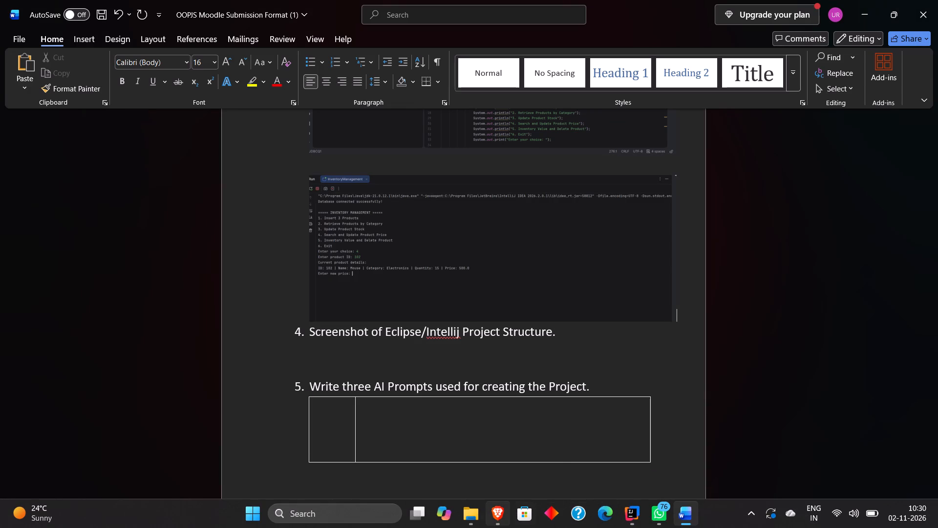
left_click(502, 516)
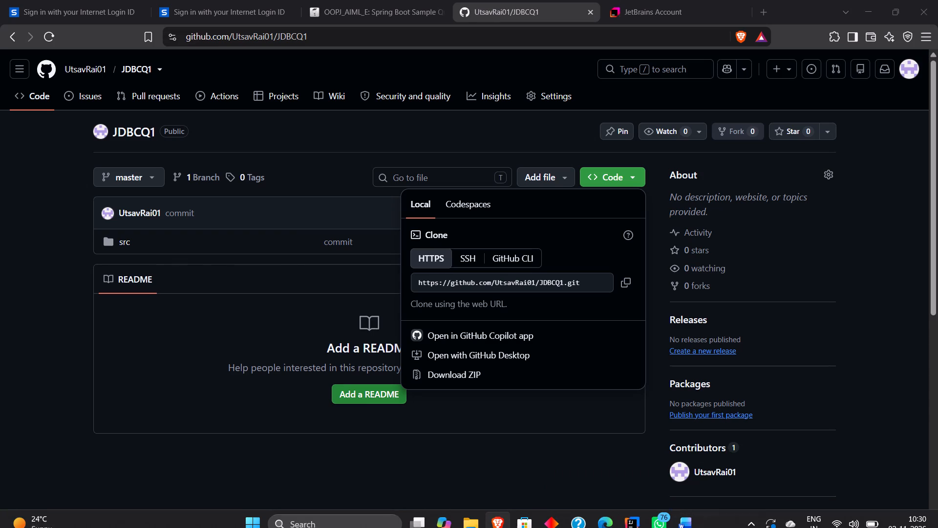
left_click(483, 518)
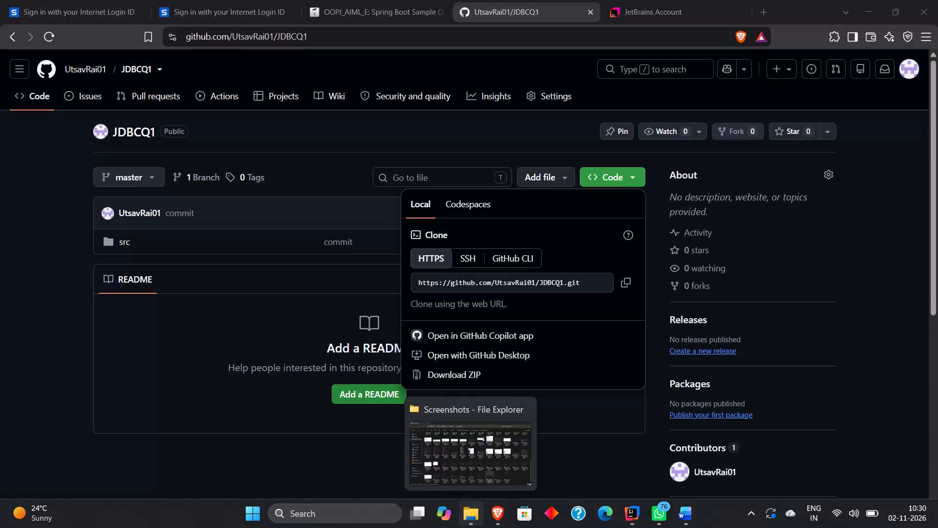
left_click(477, 519)
left_click(670, 394)
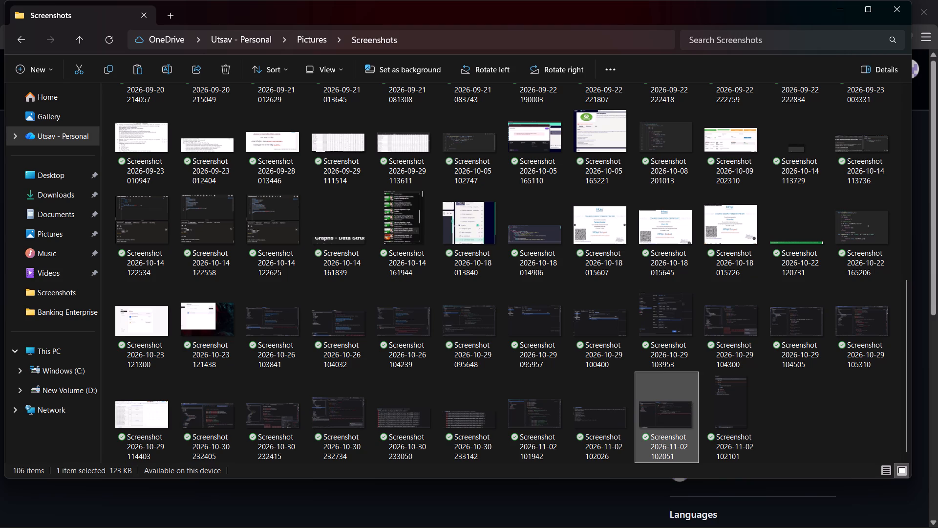
left_click(108, 64)
left_click(840, 9)
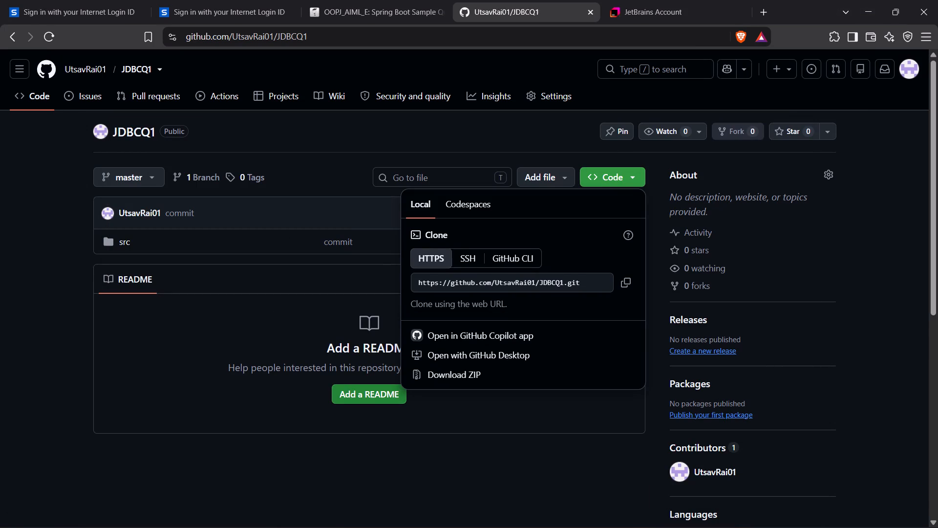
left_click(878, 0)
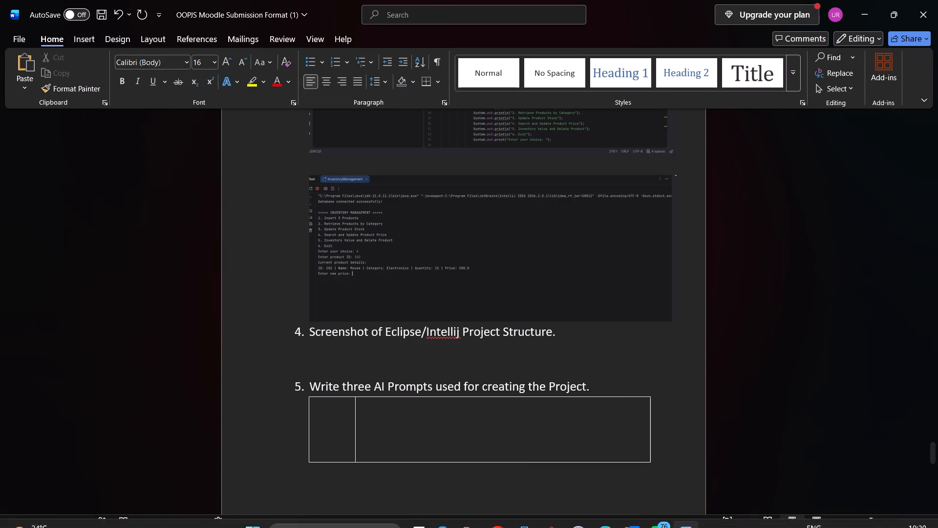
left_click(687, 320)
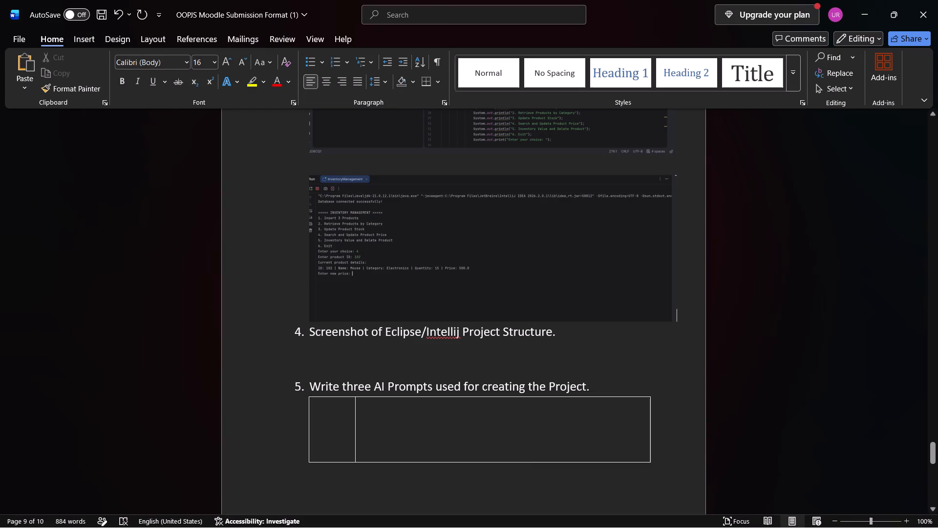
key("Return")
key("ctrl+v")
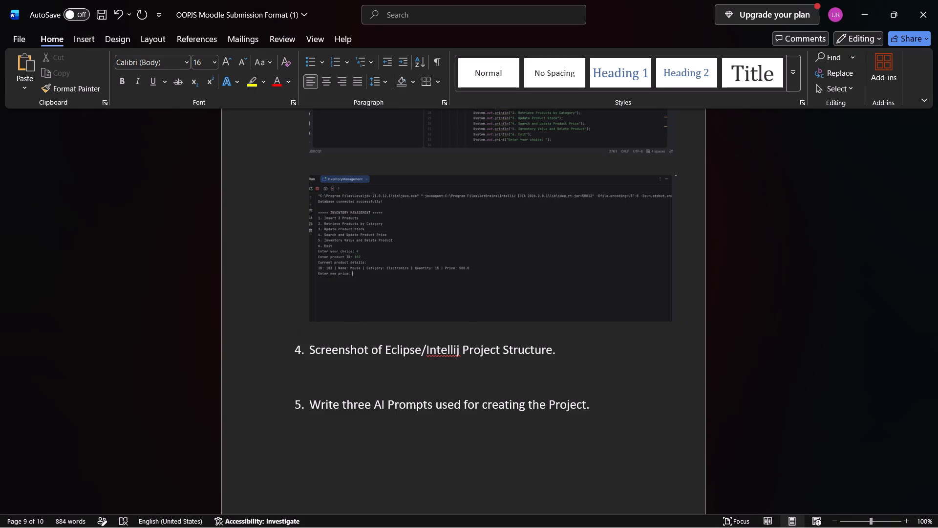
scroll(687, 320, "down", 2)
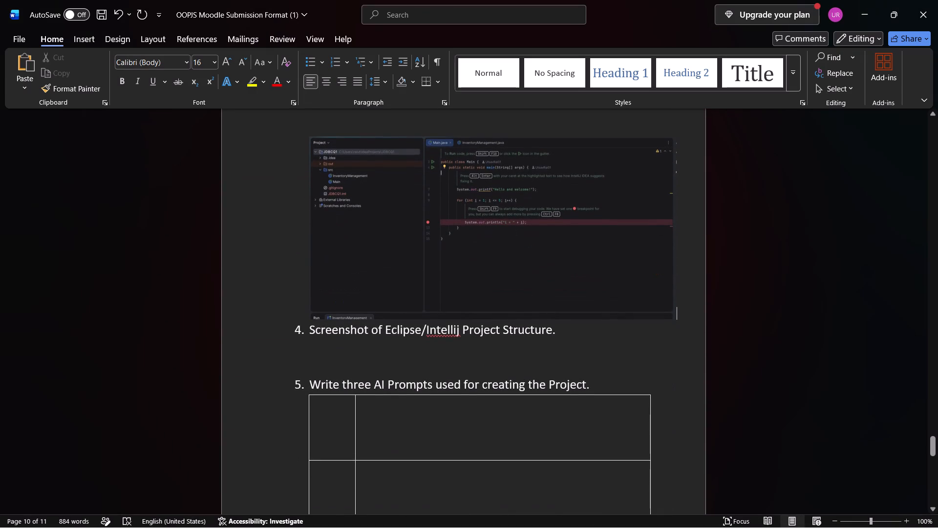
left_click(557, 359)
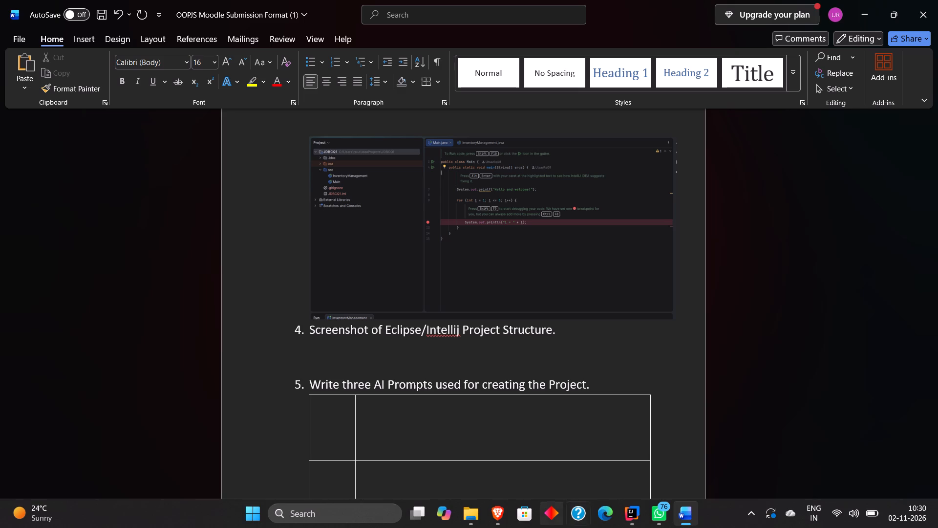
left_click(470, 518)
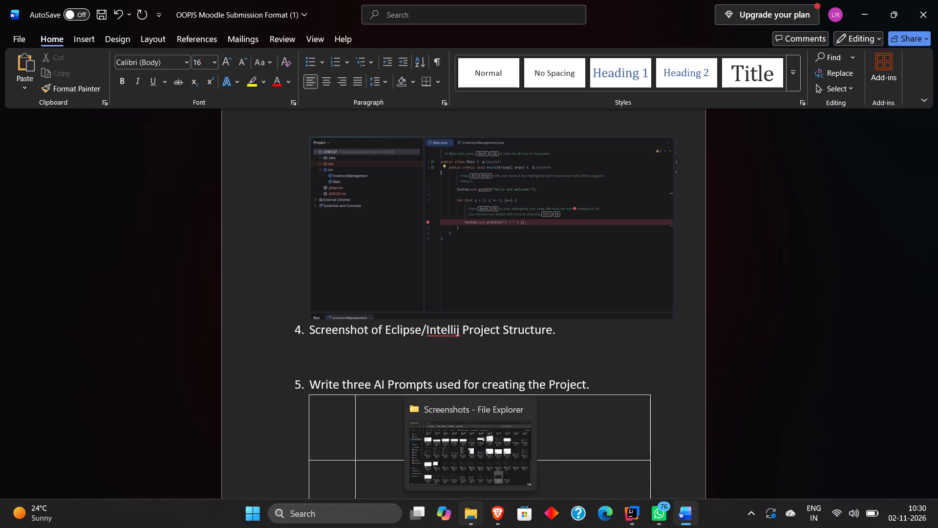
left_click(736, 430)
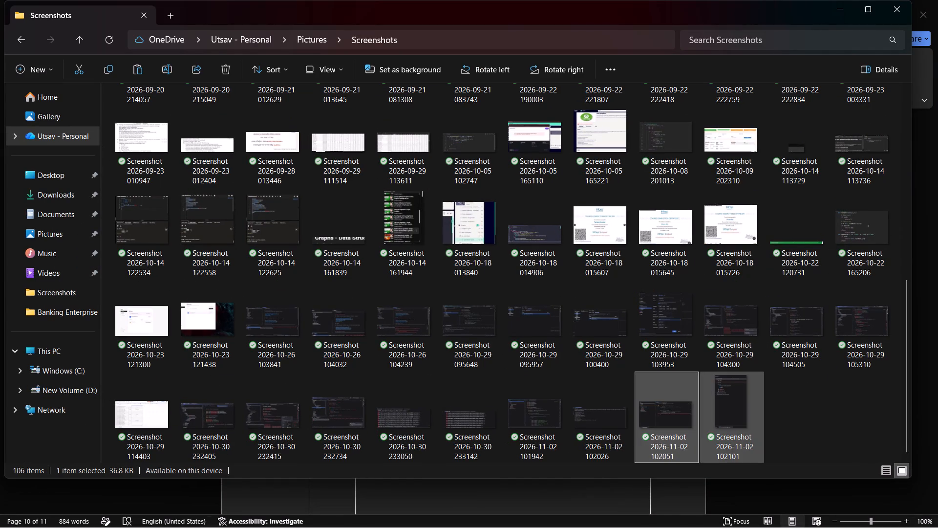
key("ctrl+c")
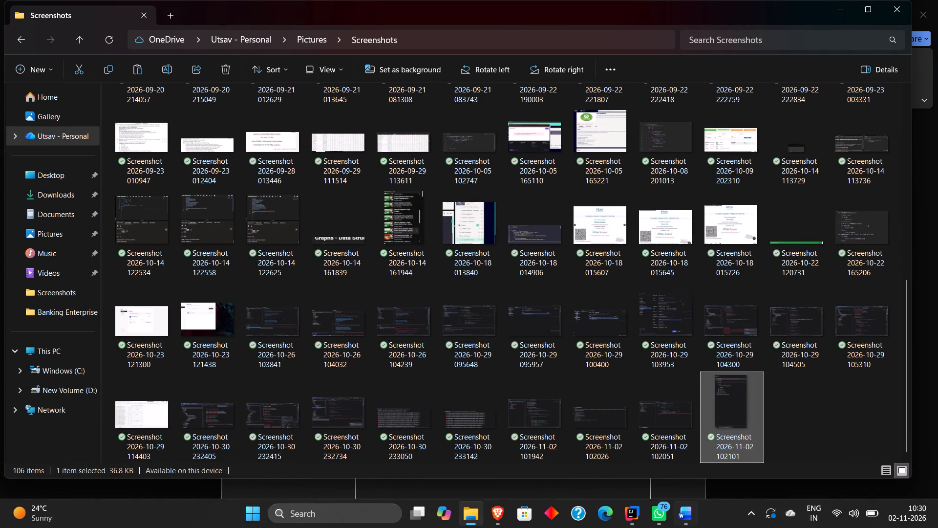
left_click(689, 520)
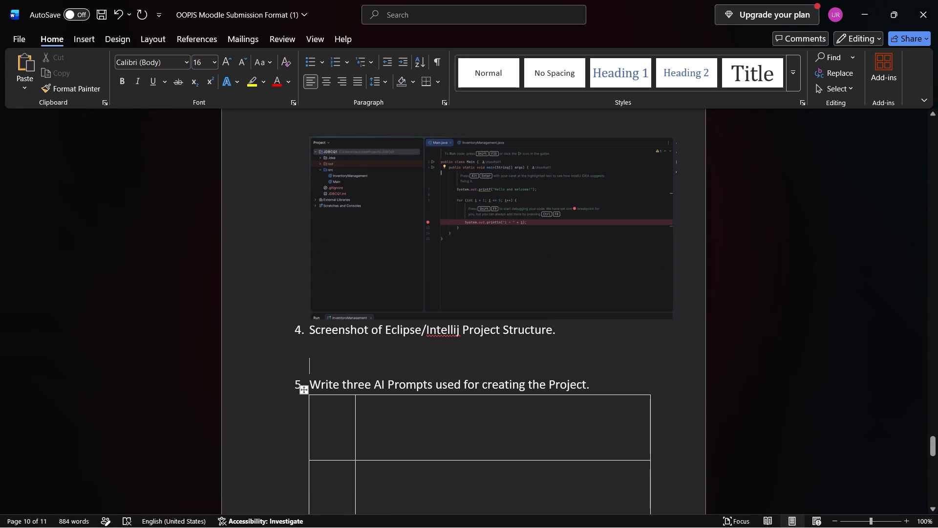
key("ctrl+v")
Insert six line breaks after the project structure screenshot to push the three AI Prompts heading and its table onto a new page.
scroll(623, 349, "down", 1)
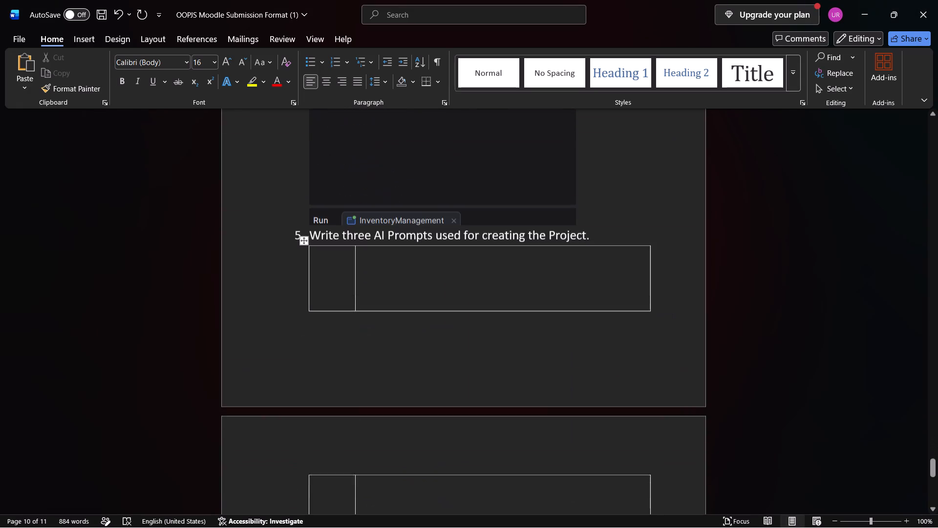
scroll(623, 349, "down", 1)
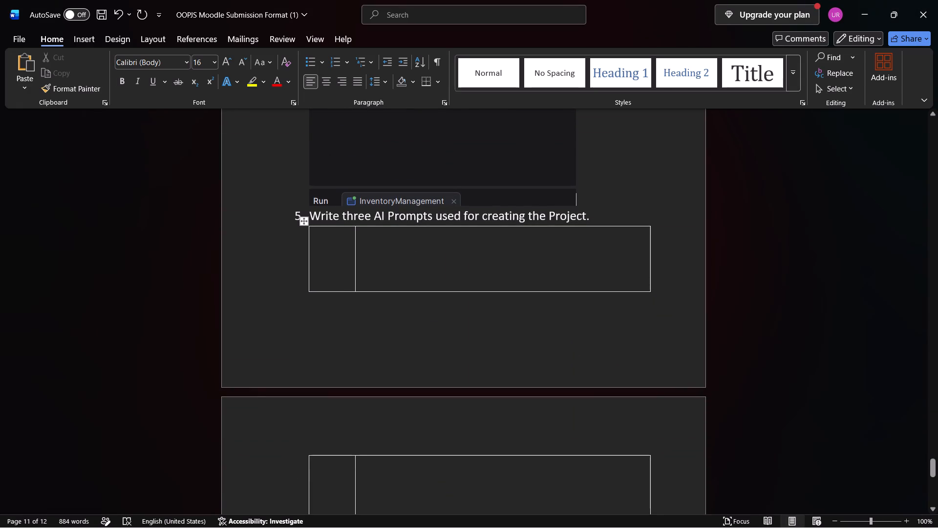
key("Return")
key("Return")
key("Return")
key("Return")
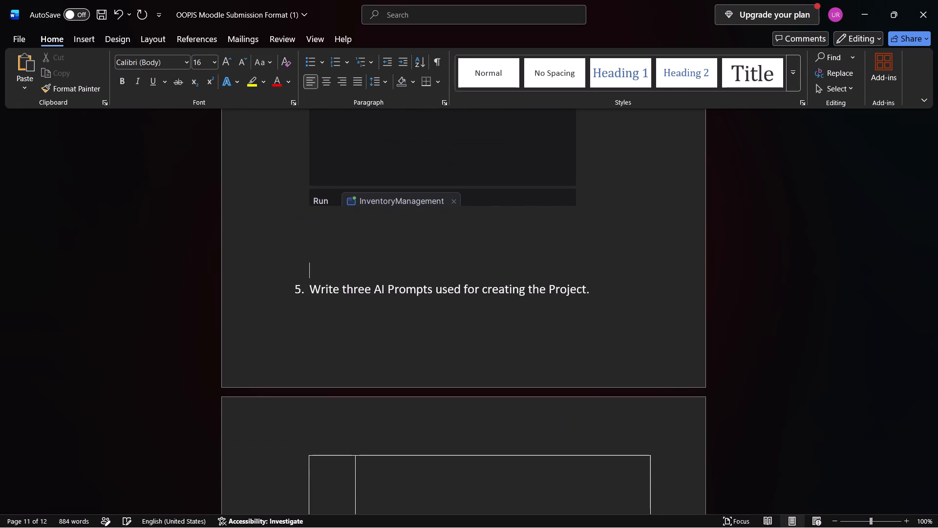
key("Return")
key("Return")
Number the first row of the AI Prompts table as 1. in its narrow first column.
scroll(595, 210, "down", 3)
scroll(595, 210, "up", 1)
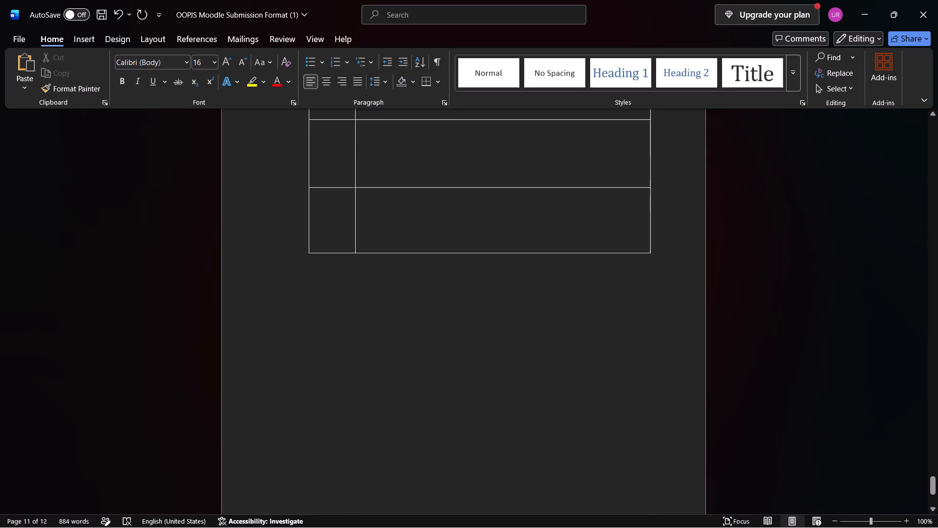
scroll(595, 210, "up", 2)
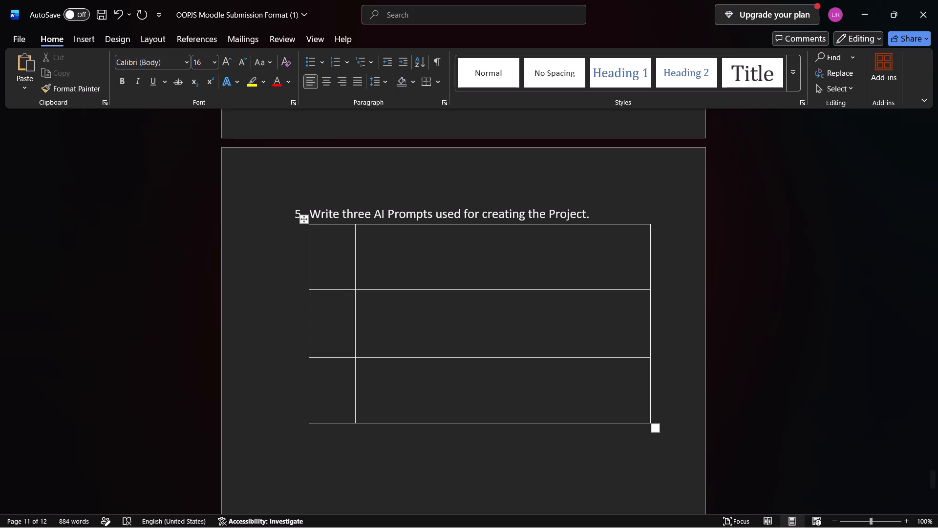
left_click(369, 251)
left_click(336, 251)
key("1")
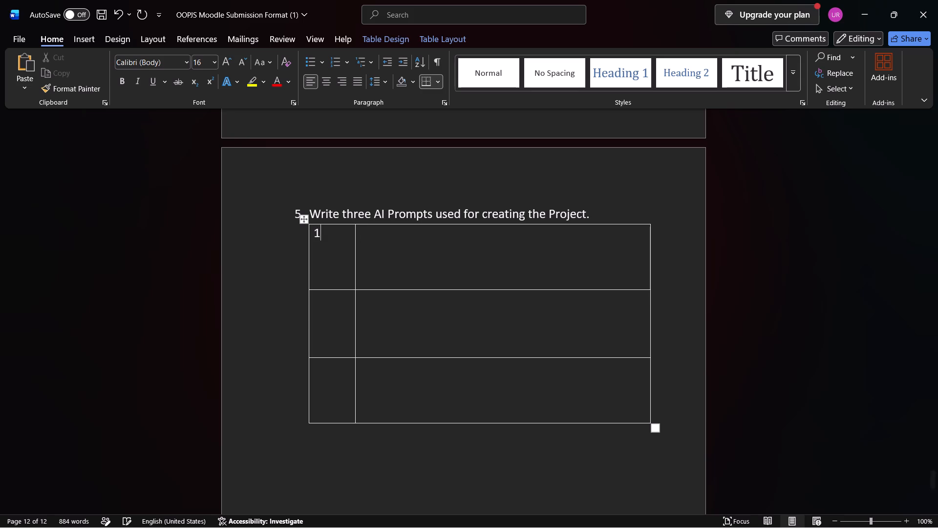
type(".")
key("space")
Enter "Solve it" as the first AI prompt, in the wide cell beside number 1 of the table.
left_click(387, 260)
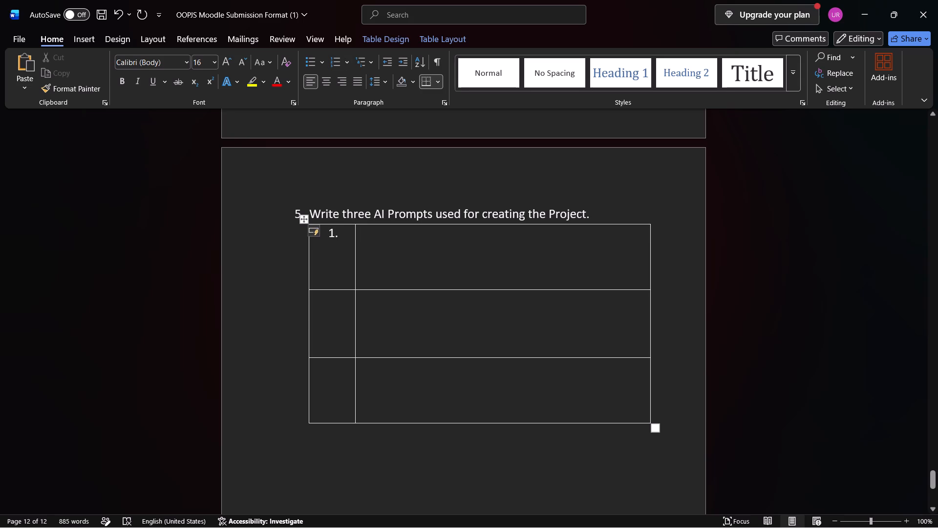
type("SOL")
type("VEIT")
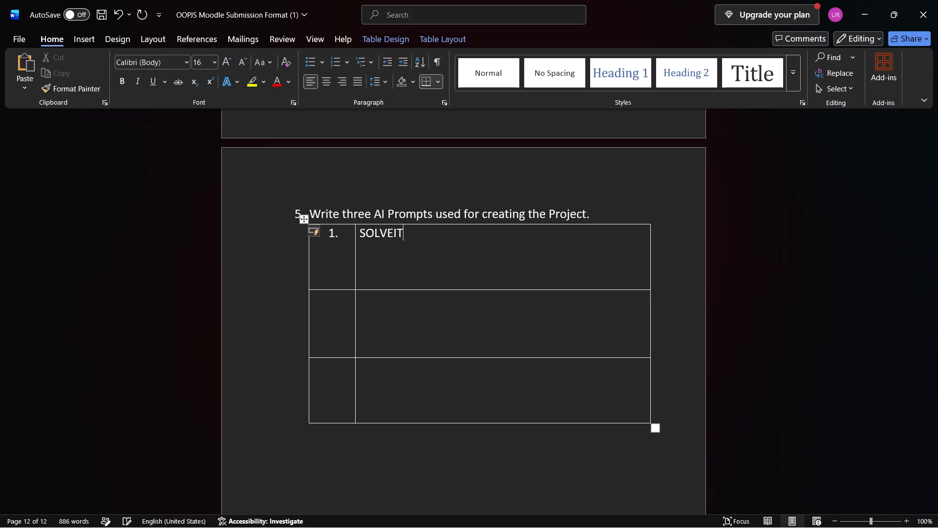
key("BackSpace")
key("BackSpace")
key("BackSpace")
key("BackSpace")
key("BackSpace")
key("BackSpace")
type("olve")
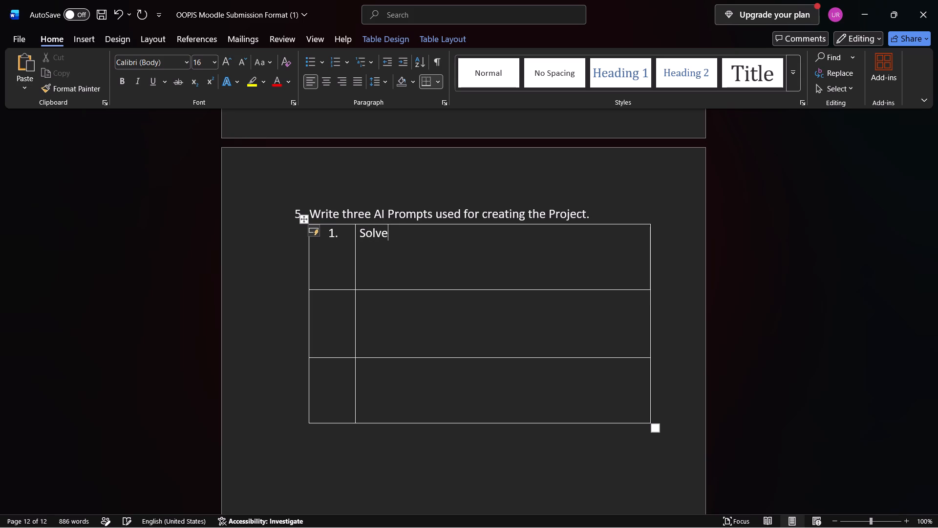
key("space")
type("i")
key("t")
Number the second row of the AI Prompts table as 2. and enter "Find the error" as its prompt.
scroll(387, 260, "up", 1)
left_click(343, 331)
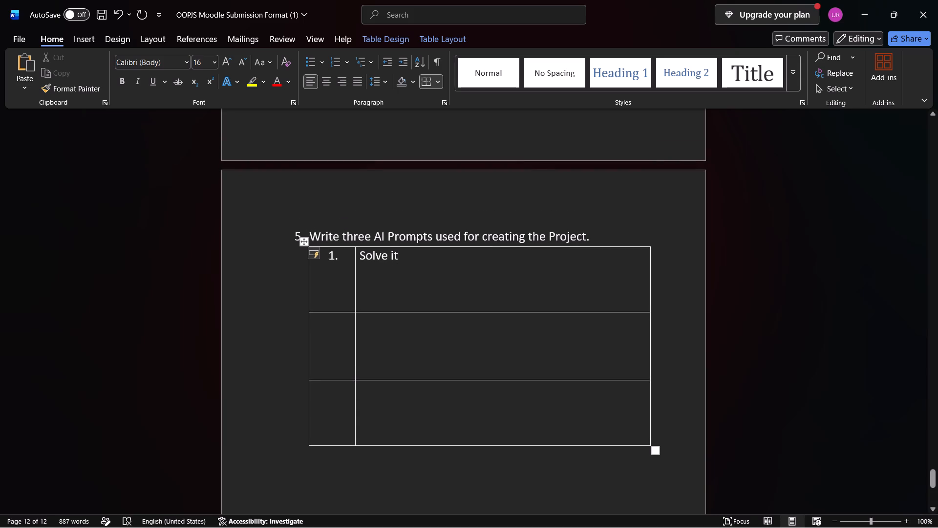
type("2.")
key("space")
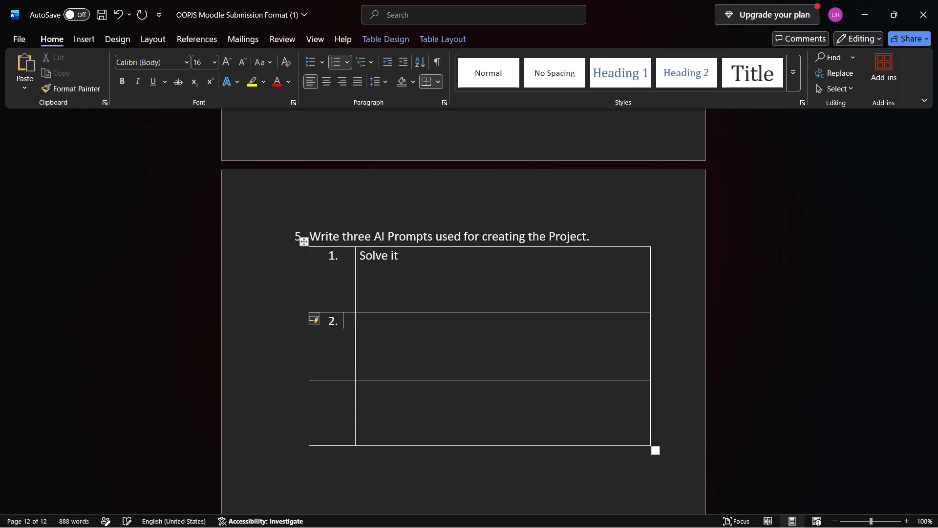
left_click(388, 348)
type("fi")
type("nd tg")
key("BackSpace")
type("he error")
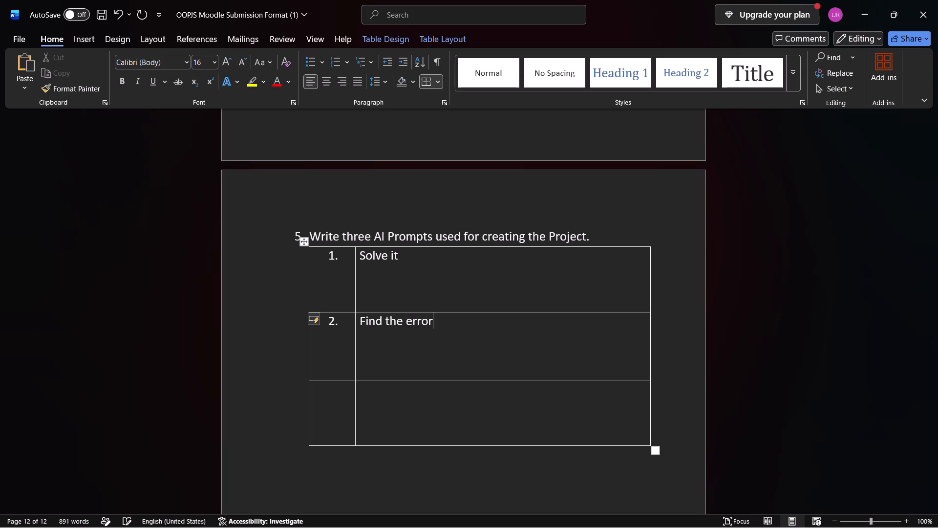
Number the third row of the AI Prompts table as 3. on the first line of its narrow cell.
double_click(338, 405)
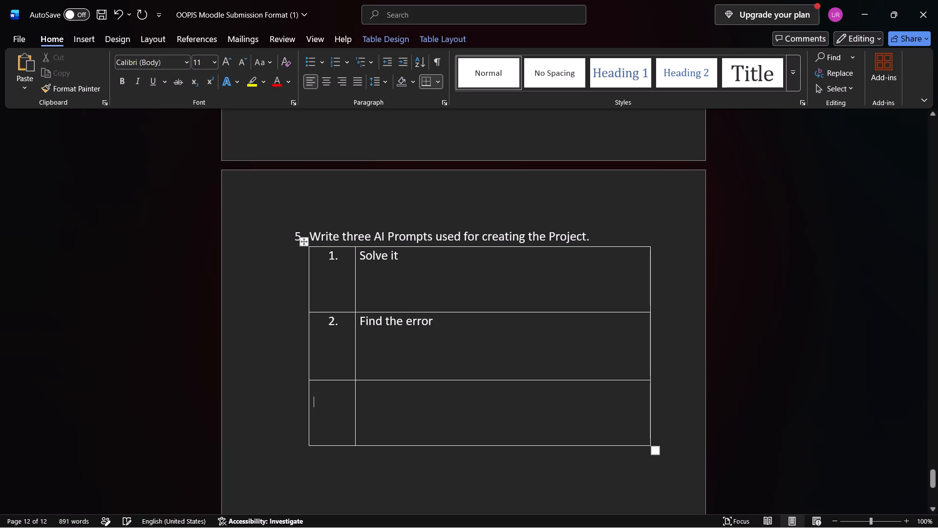
type("3.")
key("BackSpace")
key("BackSpace")
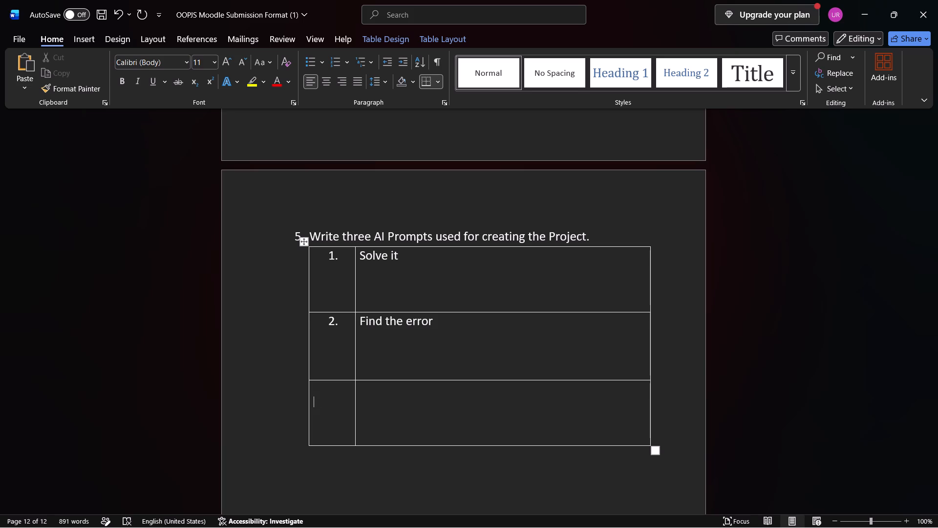
key("Up")
key("3")
type(".")
key("space")
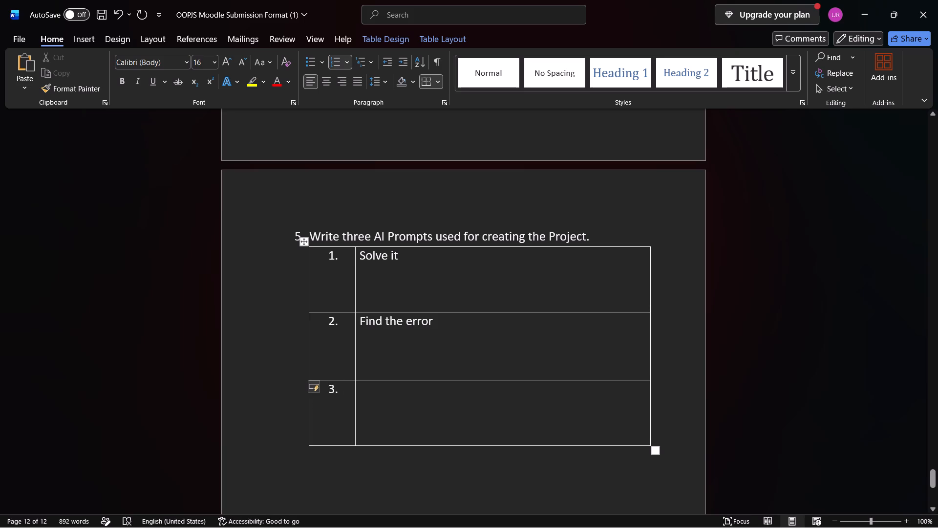
Enter "Correct the code" as the third AI prompt in the wide cell, followed by a line break.
left_click(397, 415)
type("co")
key("BackSpace")
key("BackSpace")
key("c")
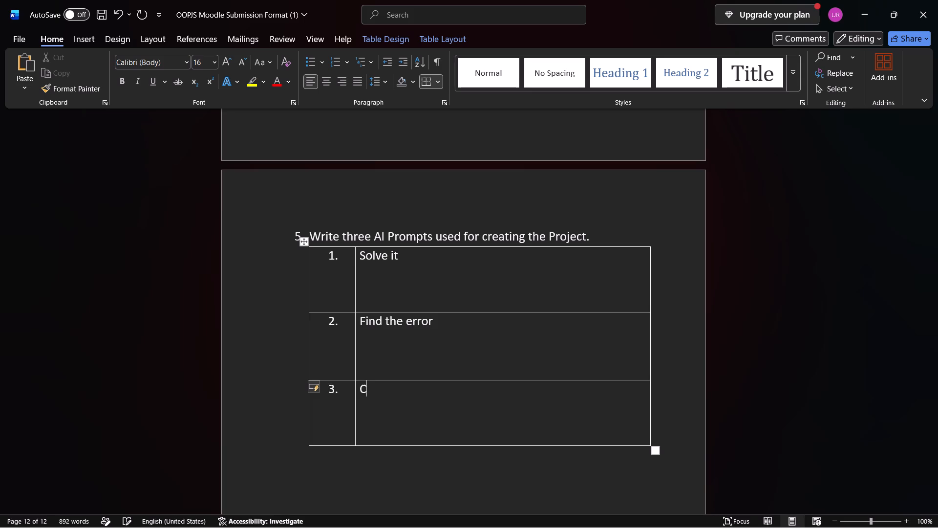
type("ORRECT")
key("space")
key("BackSpace")
key("BackSpace")
key("BackSpace")
key("BackSpace")
key("BackSpace")
key("BackSpace")
key("BackSpace")
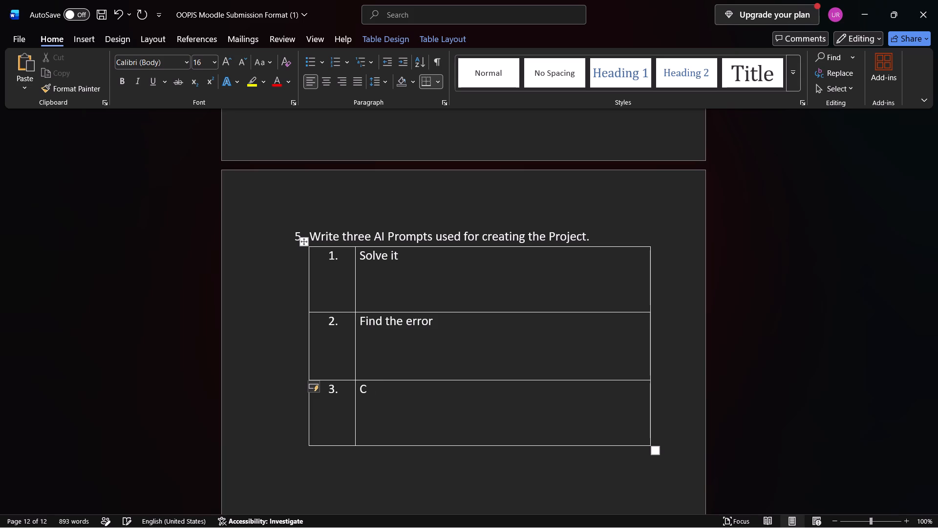
type("orrect")
key("space")
type("the")
key("space")
type("code")
key("Return")
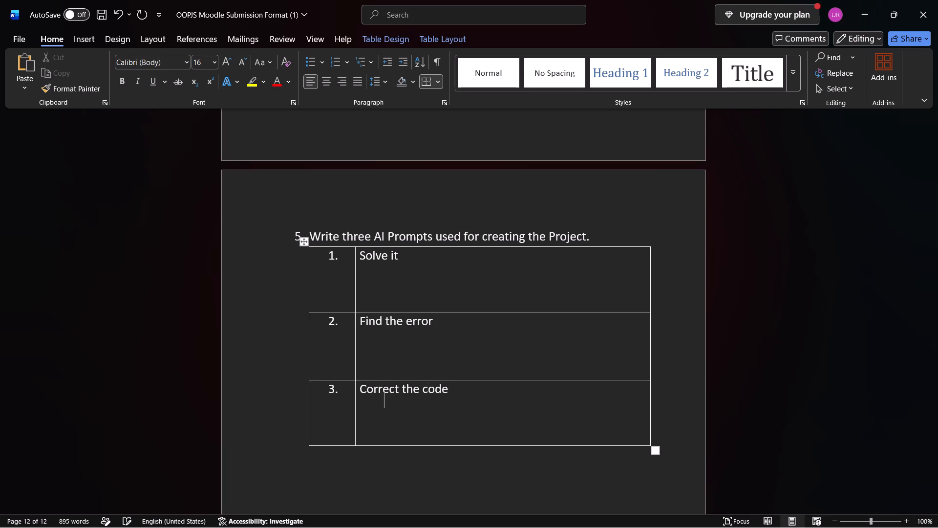
Open the print preview and review the submission's pages from the student details to the screenshots, keeping all pages selected for printing.
scroll(397, 415, "up", 1)
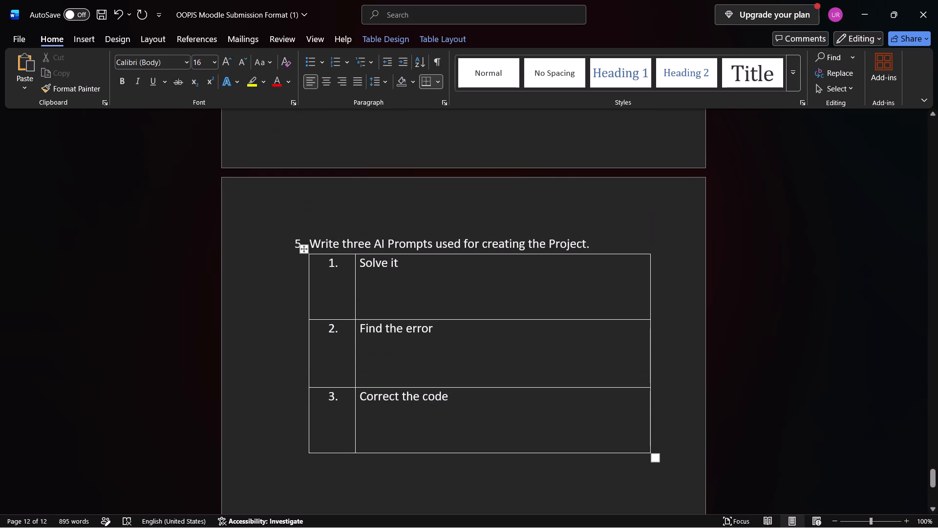
key("ctrl+p")
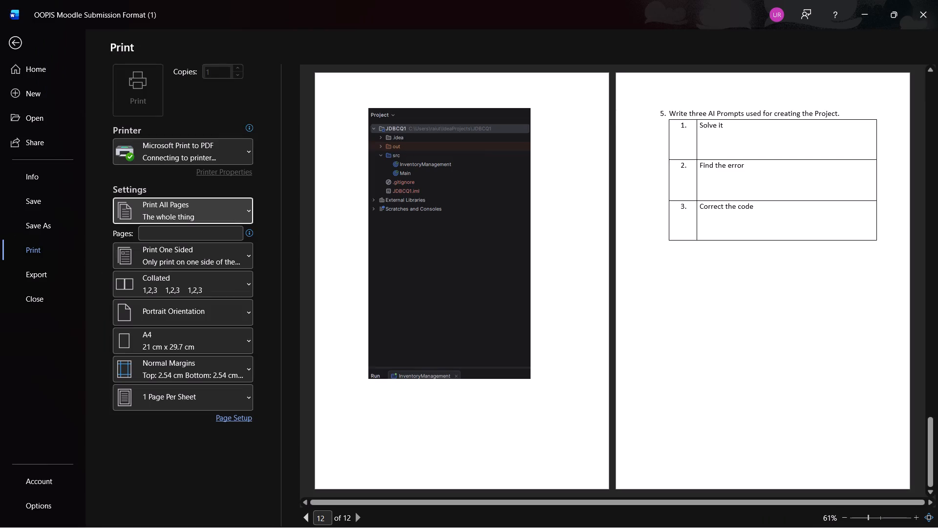
scroll(634, 429, "down", 1)
scroll(634, 429, "up", 2)
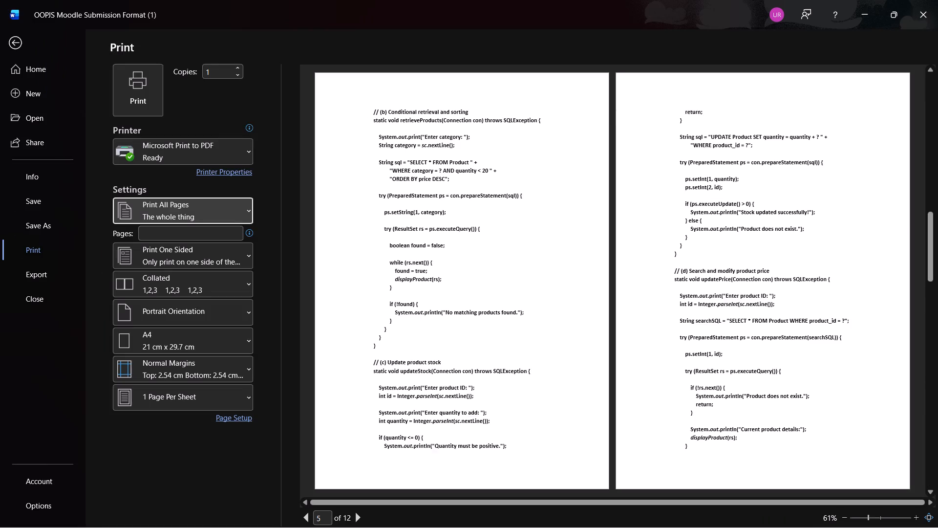
scroll(634, 429, "up", 1)
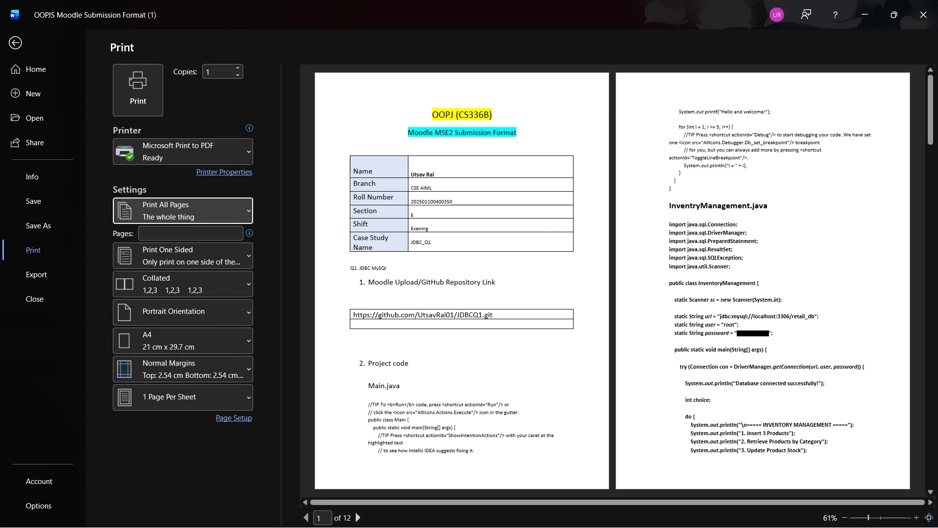
scroll(523, 273, "down", 1)
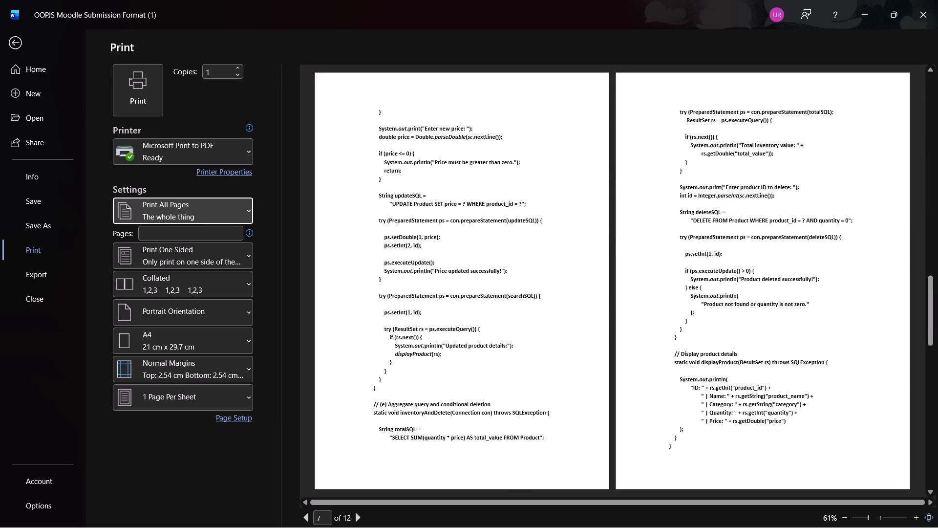
scroll(523, 273, "down", 1)
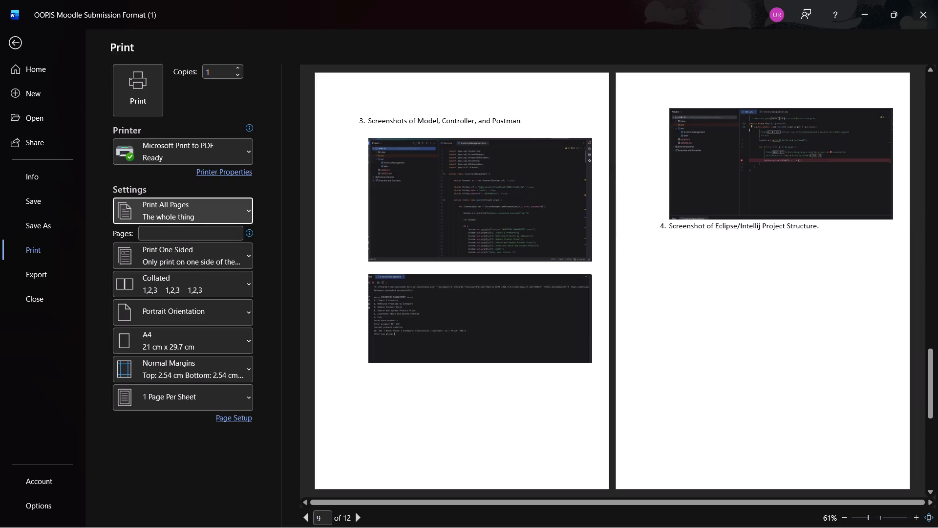
key("ctrl+p")
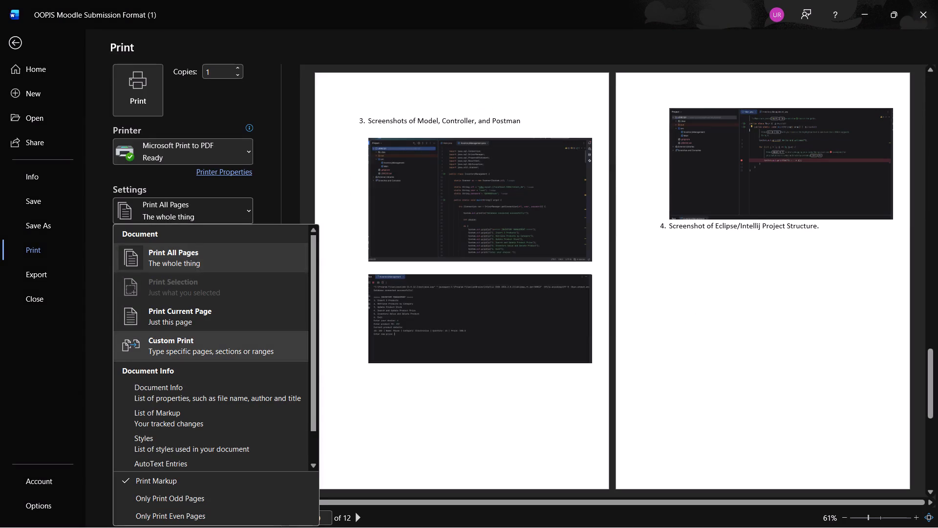
left_click(246, 244)
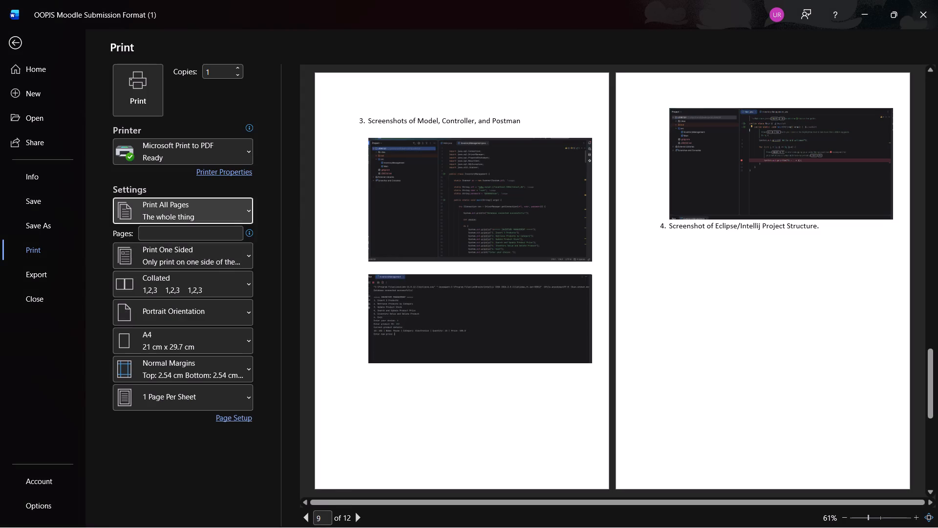
Save the completed submission document under its existing name.
left_click(39, 223)
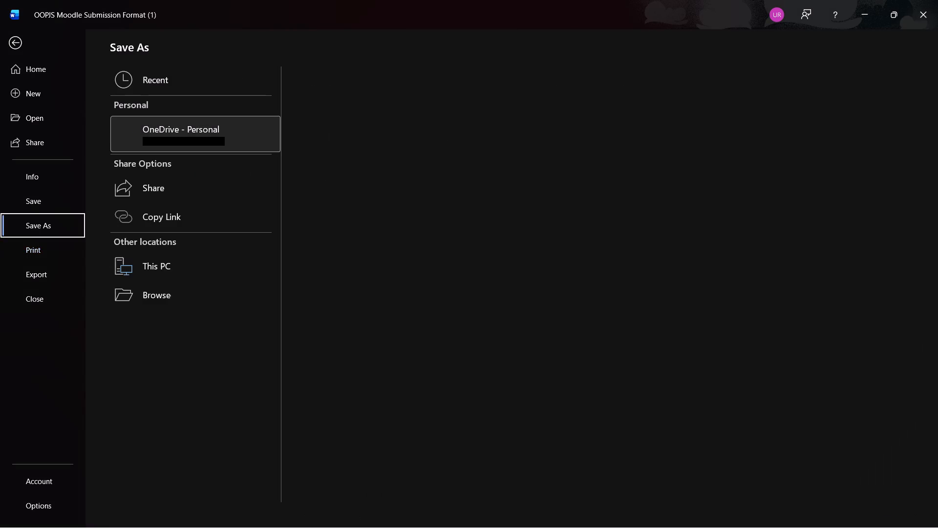
left_click(37, 194)
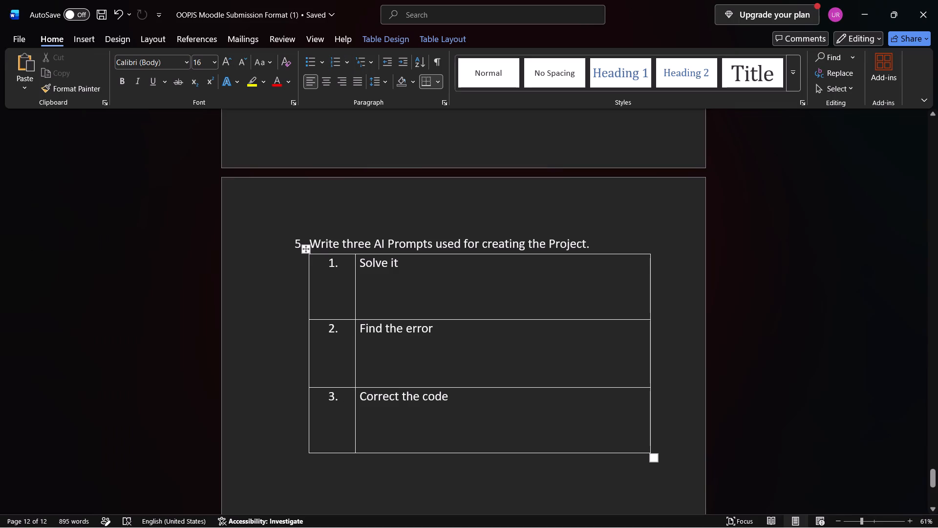
Print all pages of the document with Microsoft Print to PDF, naming the output file jdbcq1 in the Documents folder.
key("ctrl+p")
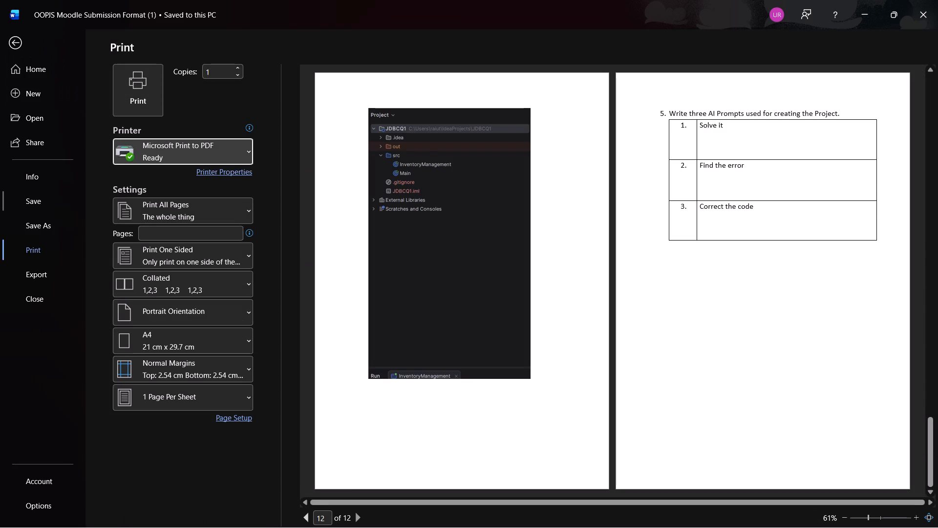
left_click(40, 248)
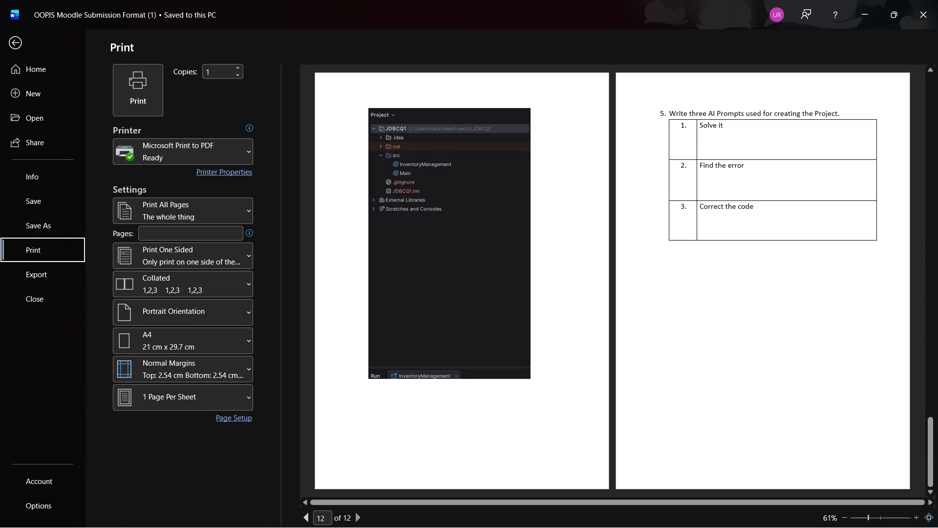
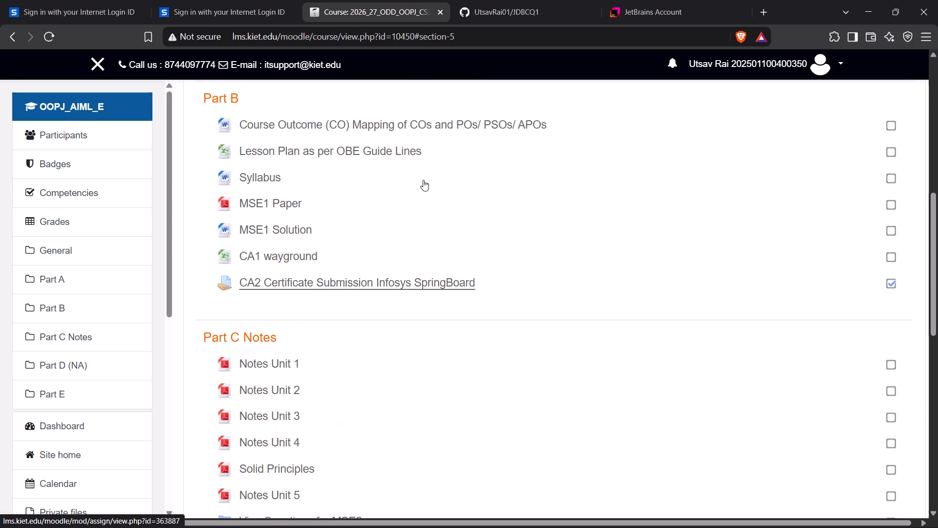
Look through Parts A to E of the OOPJ_AIML_E Moodle course page in the browser for the MSE2 submission activity.
scroll(423, 180, "up", 1)
scroll(423, 180, "down", 1)
scroll(423, 180, "up", 2)
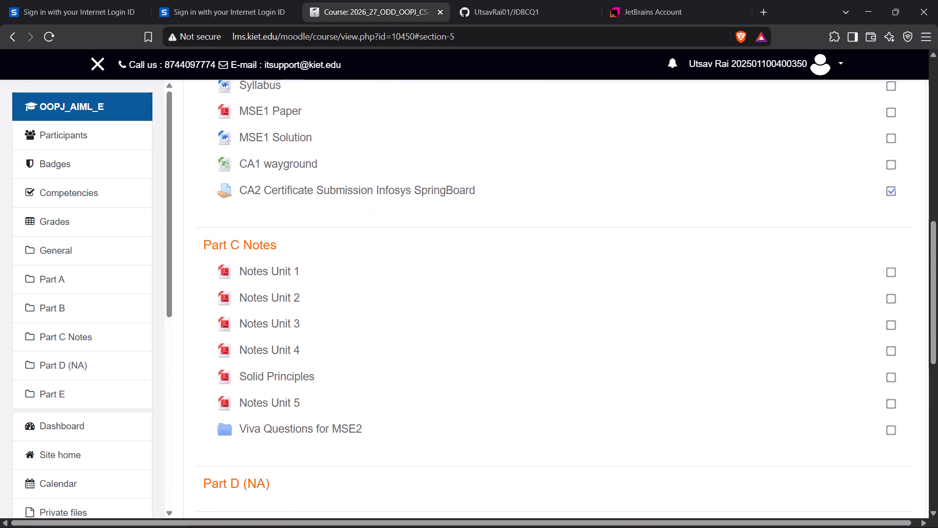
scroll(423, 180, "up", 3)
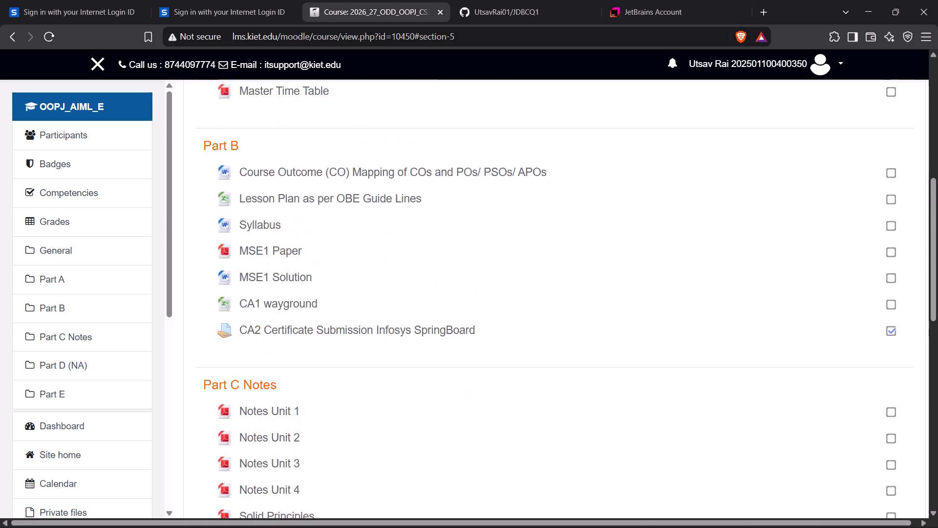
scroll(423, 180, "up", 1)
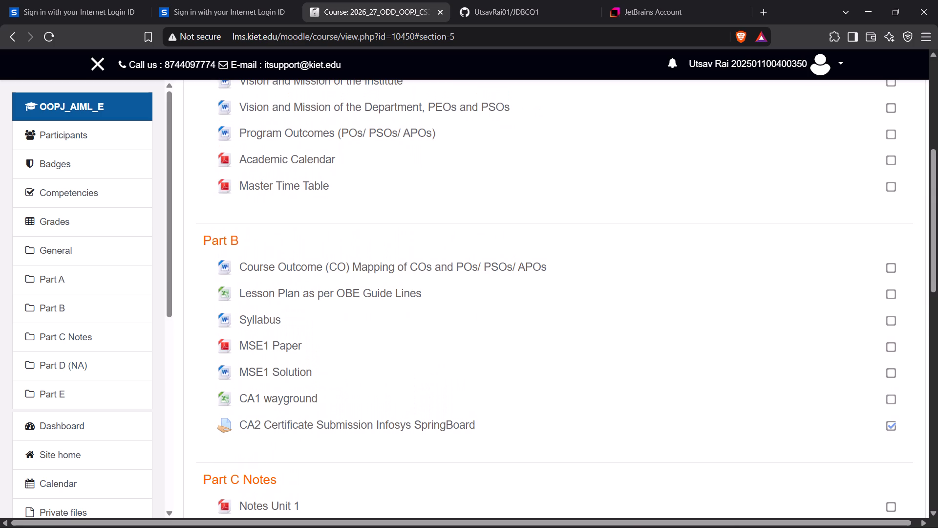
scroll(417, 212, "up", 3)
scroll(417, 212, "down", 2)
scroll(417, 212, "up", 1)
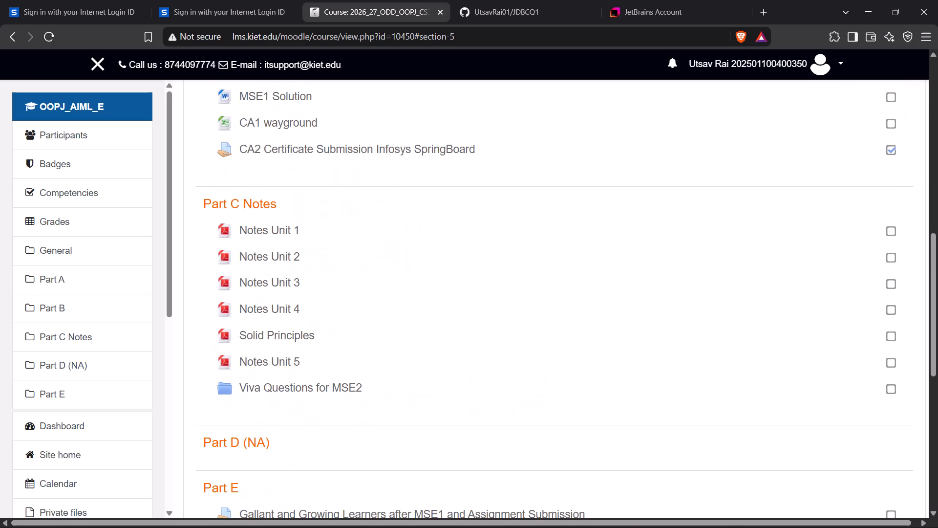
scroll(417, 212, "up", 1)
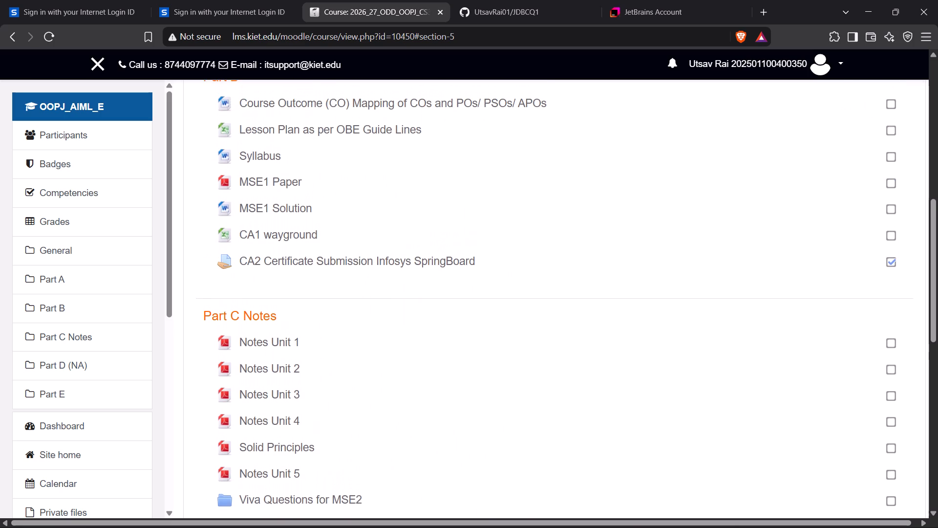
scroll(417, 212, "down", 3)
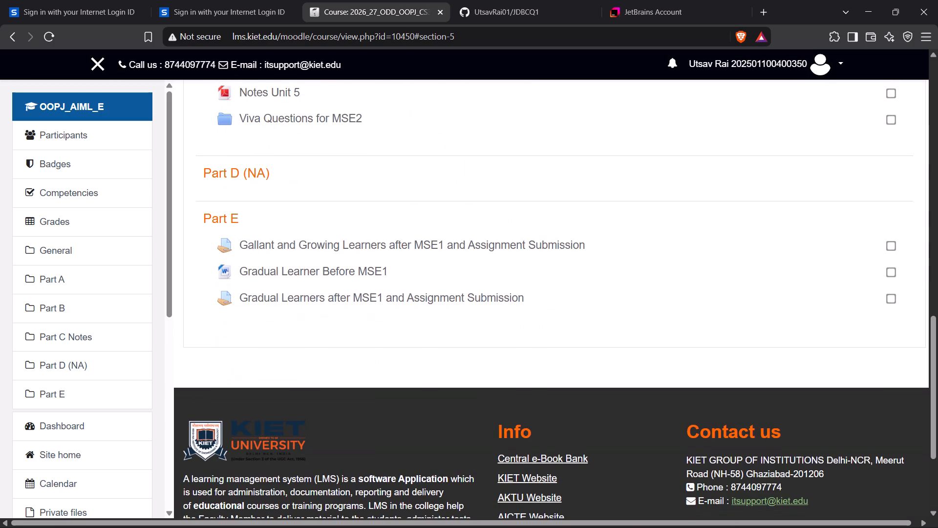
scroll(417, 212, "down", 1)
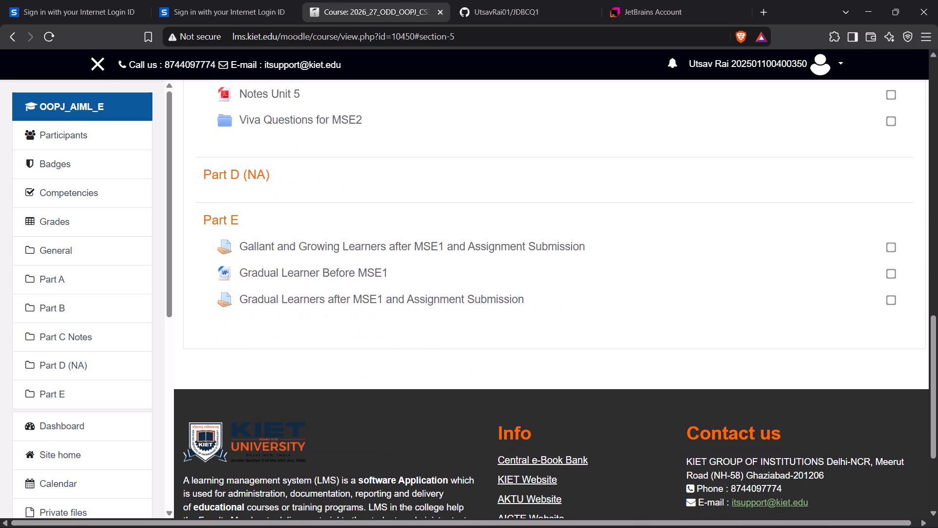
scroll(417, 212, "down", 1)
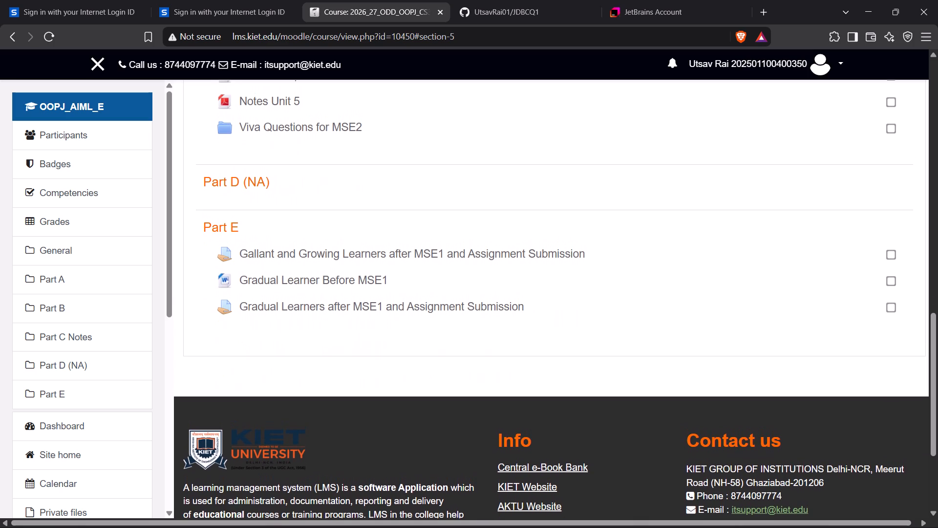
scroll(417, 212, "down", 1)
scroll(417, 212, "up", 3)
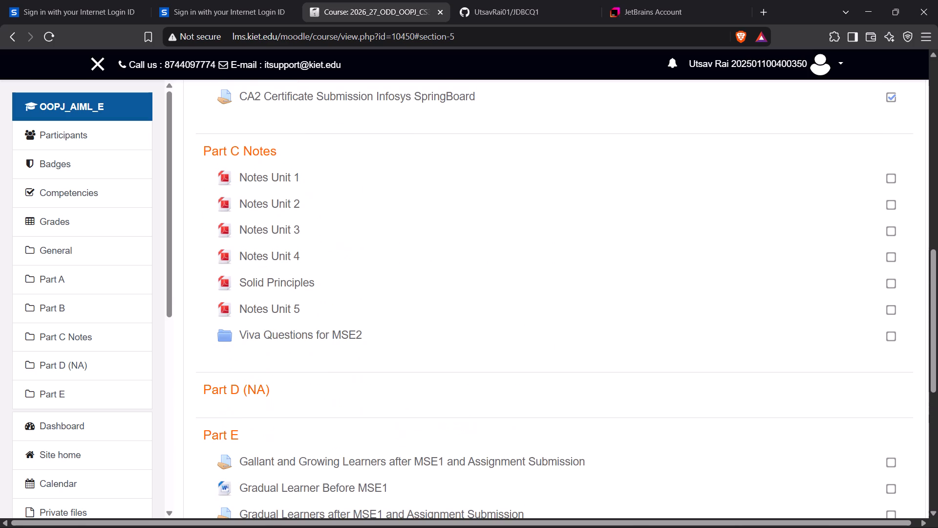
scroll(417, 212, "up", 2)
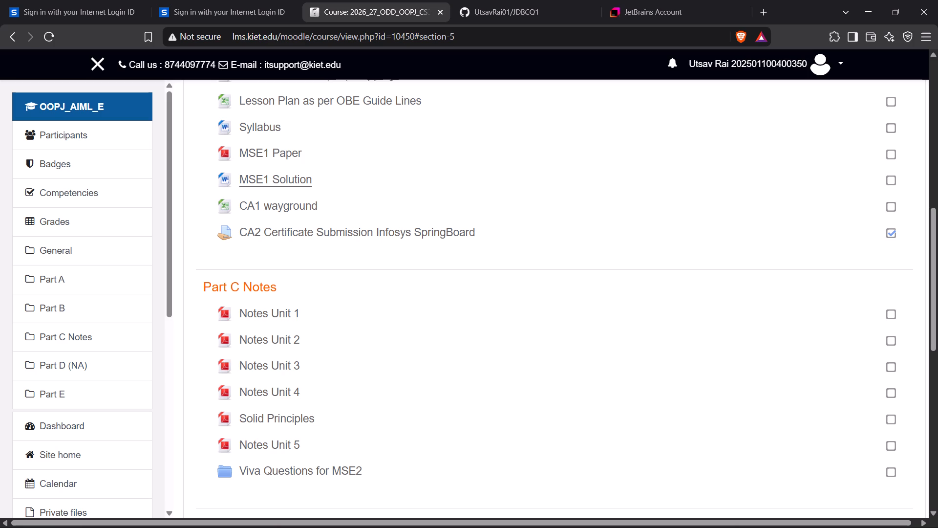
scroll(285, 202, "down", 1)
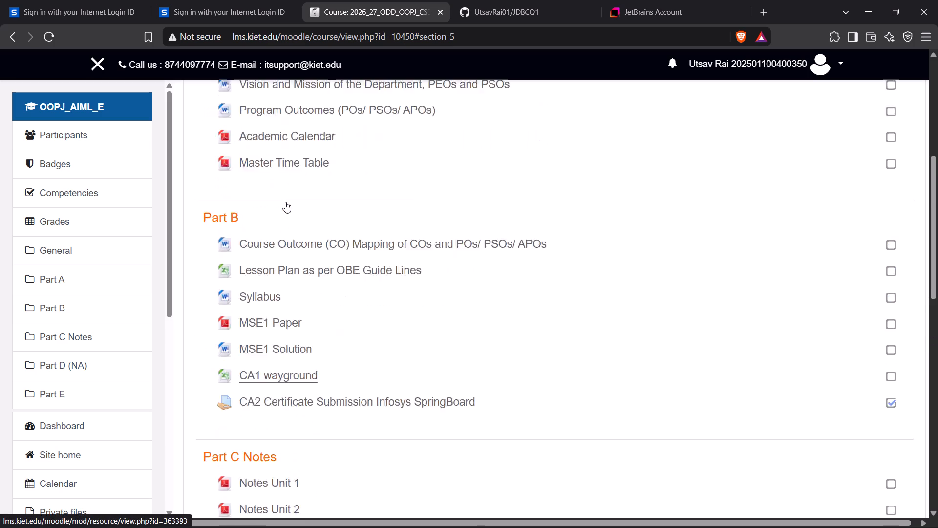
scroll(285, 202, "down", 2)
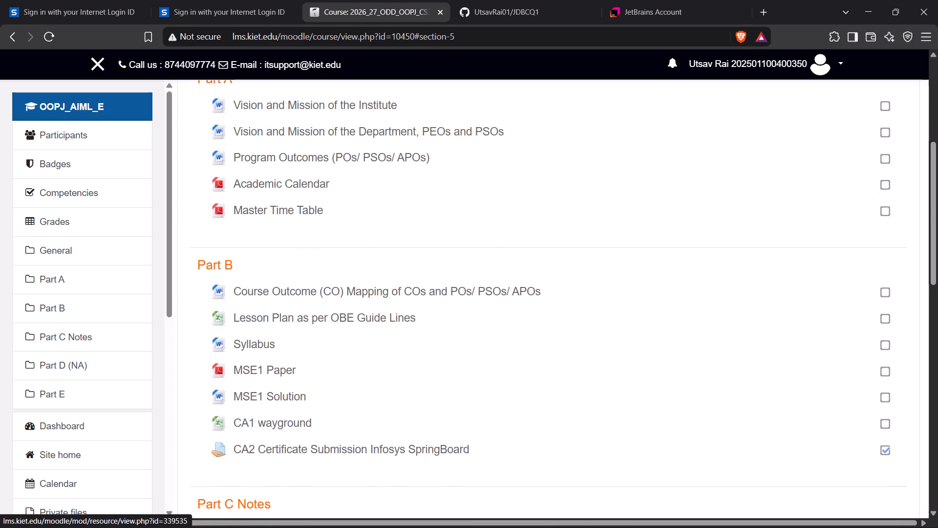
scroll(360, 443, "down", 3)
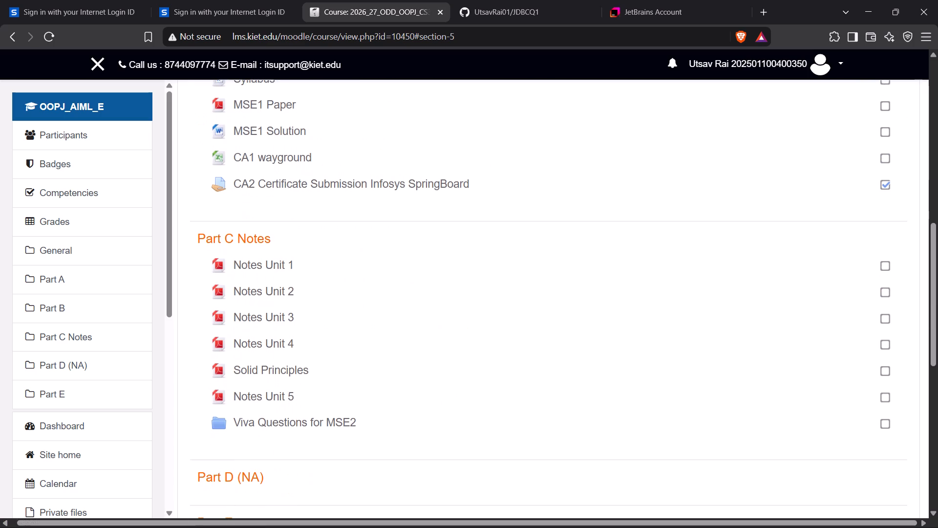
scroll(360, 443, "down", 3)
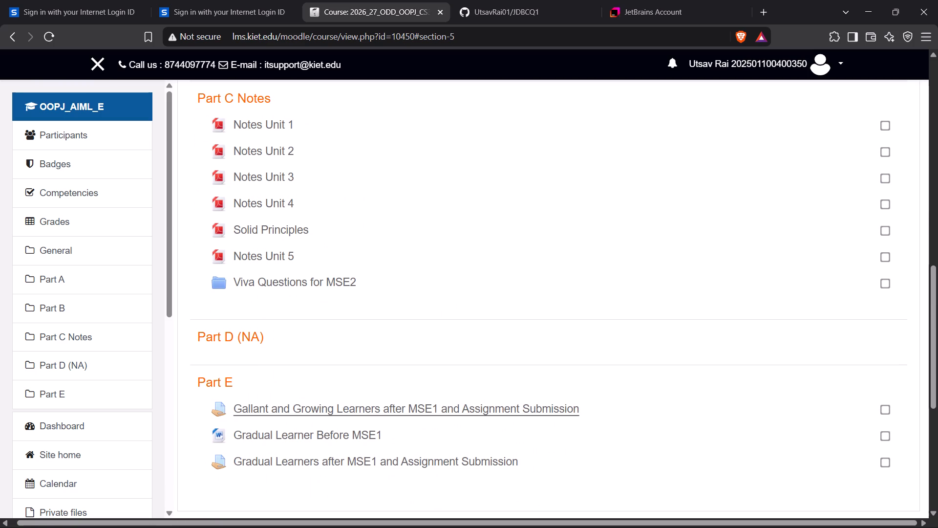
Open the Gallant and Growing Learners after MSE1 and Assignment Submission activity in Part E and review its attached file and submission status.
left_click(409, 407)
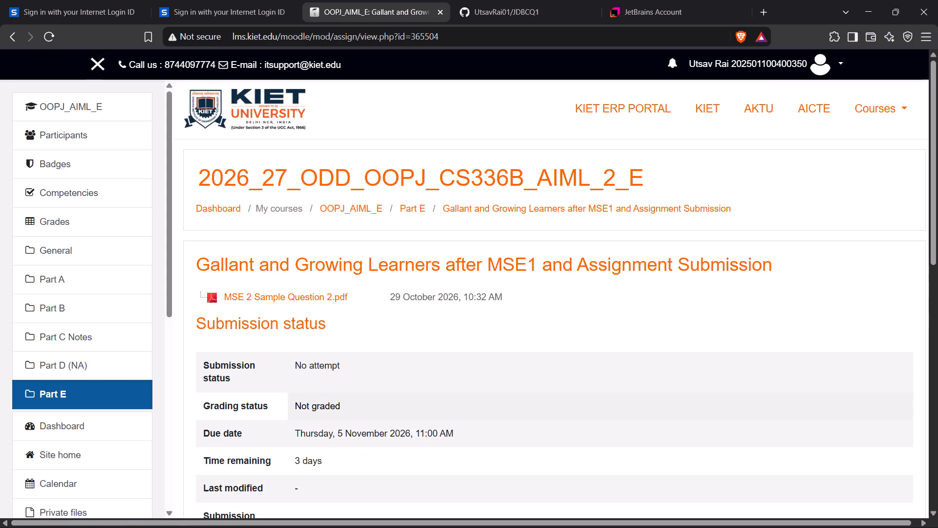
scroll(409, 407, "down", 2)
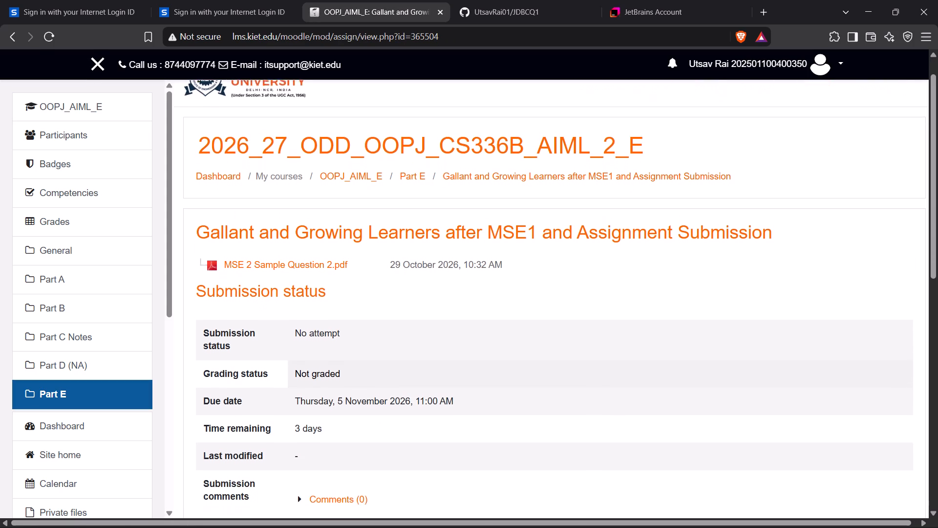
scroll(409, 407, "down", 1)
scroll(409, 407, "up", 3)
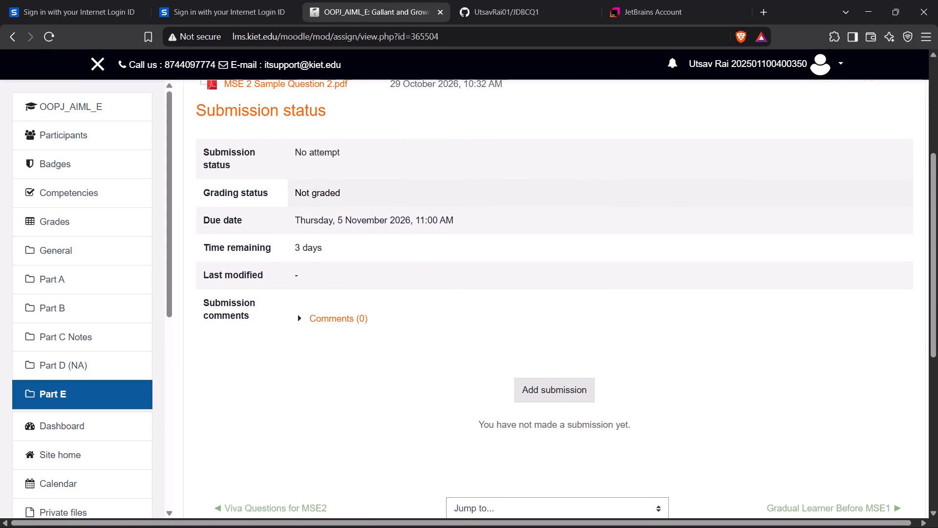
scroll(409, 407, "up", 1)
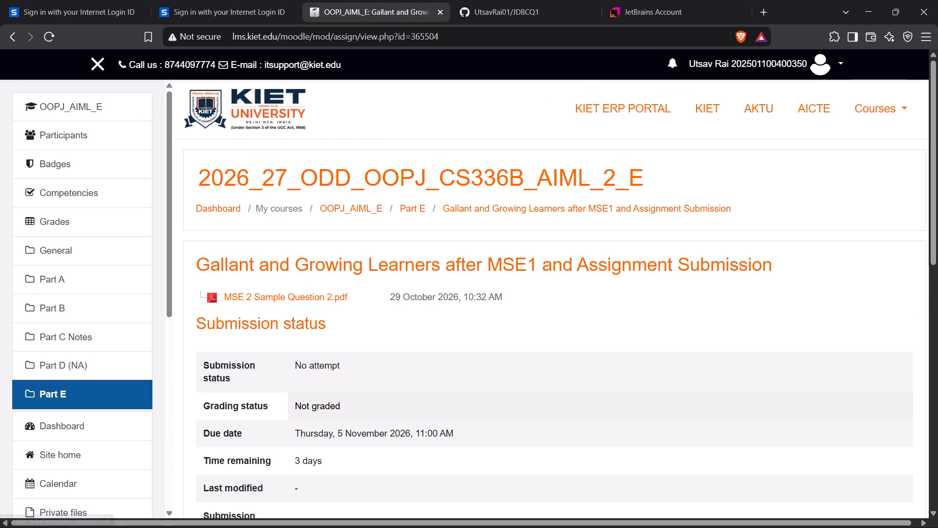
Return to the course page's Part E section and look back through the Part C and Part B items.
left_click(423, 205)
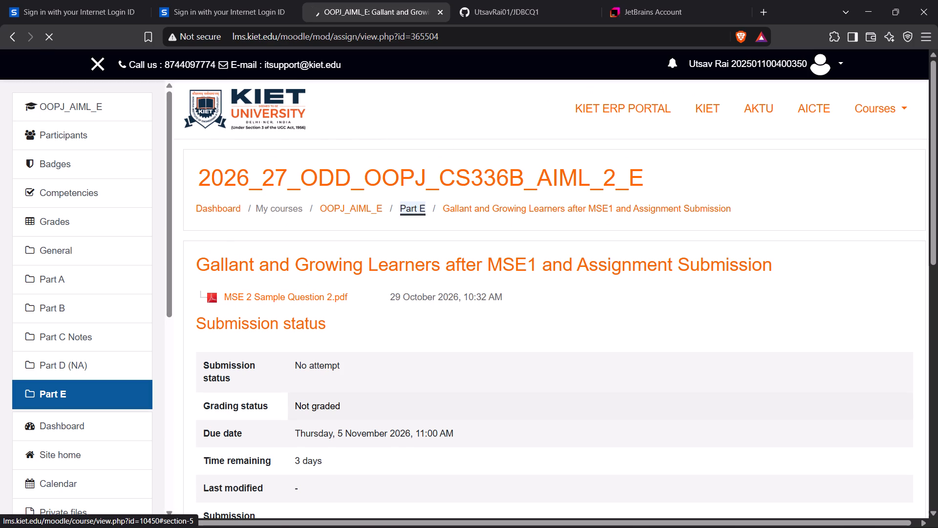
scroll(423, 205, "up", 6)
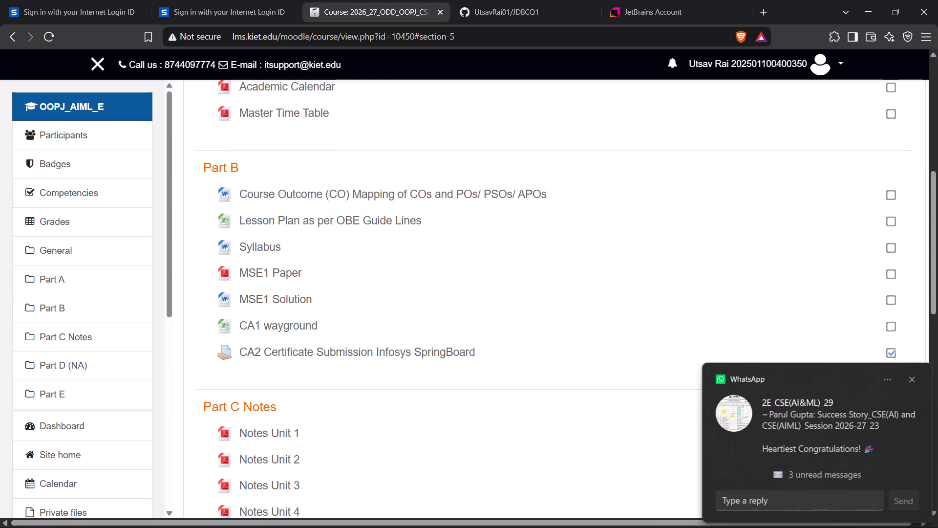
Open the incoming WhatsApp message from the 2E_CSE(AI&ML)_29 group.
left_click(820, 413)
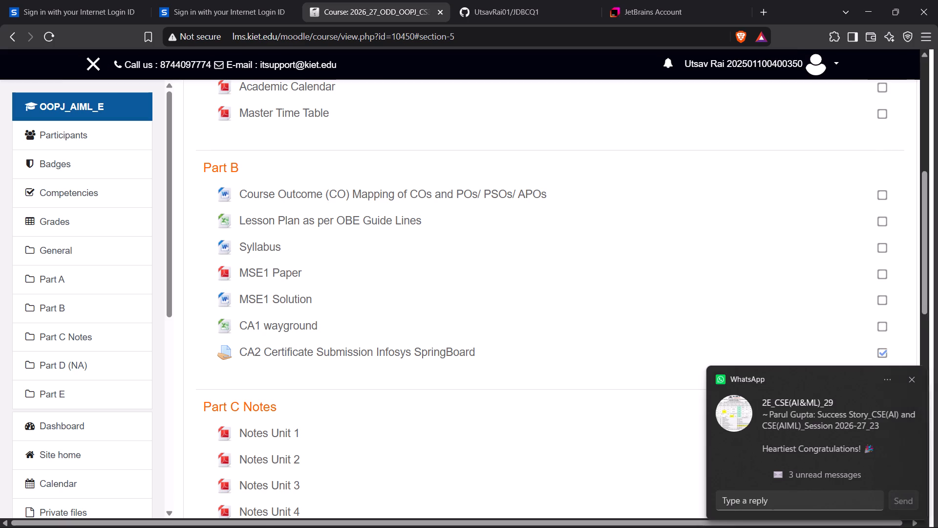
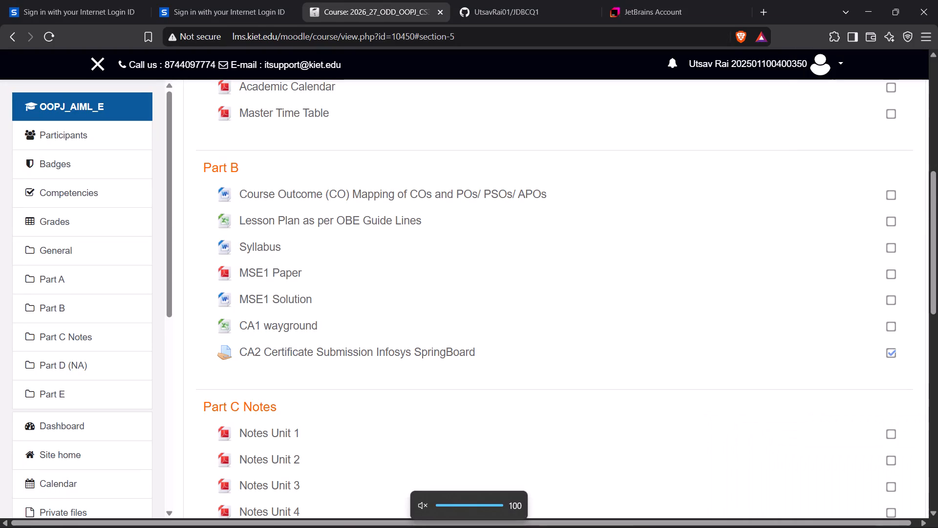
Minimize the browser and close the open submission document and Screenshots folder windows.
left_click(879, 13)
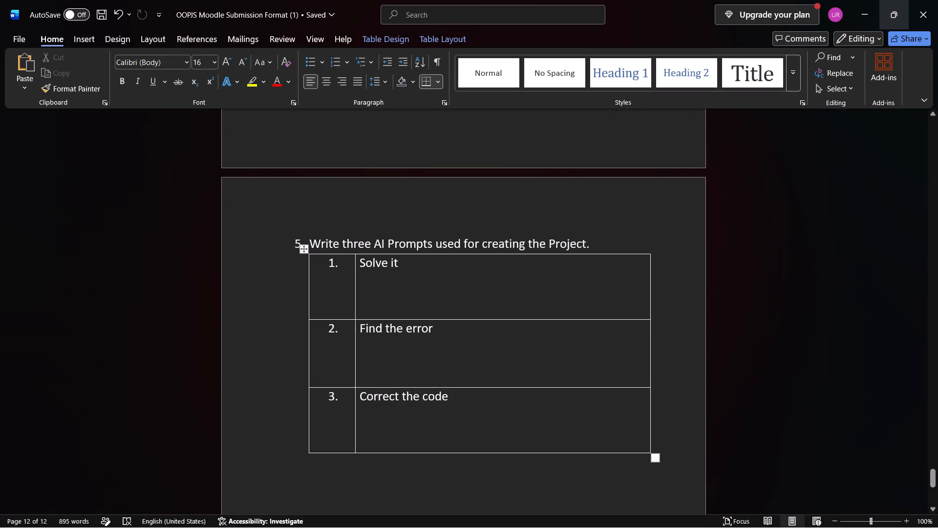
left_click(917, 3)
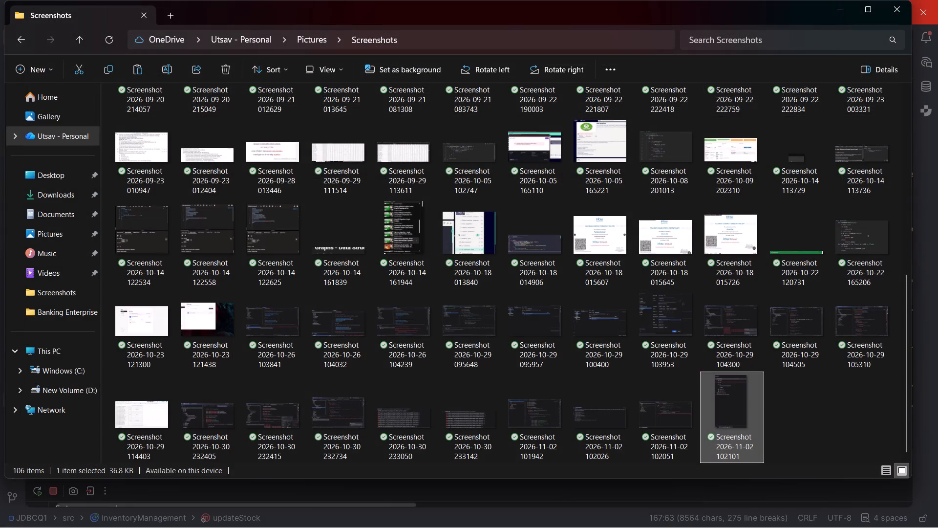
left_click(902, 10)
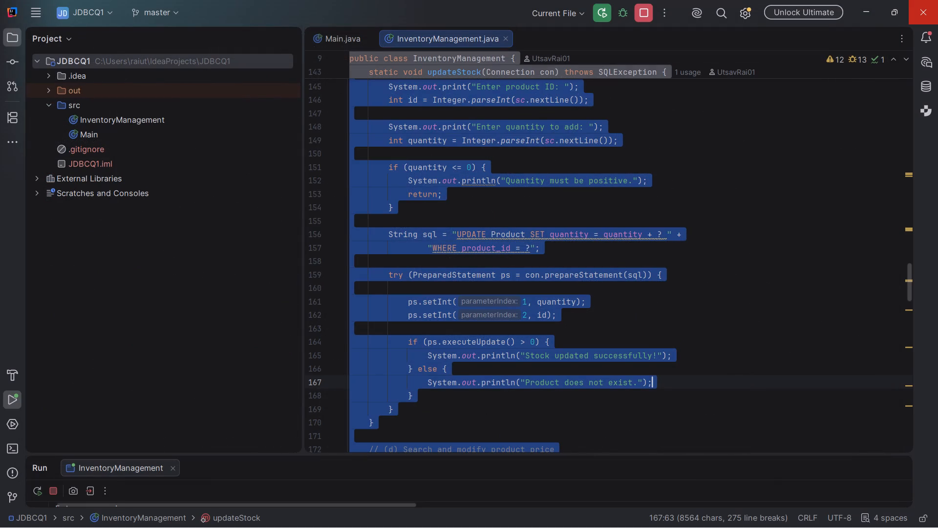
Close the JDBCQ1 project in IntelliJ IDEA, terminating the running InventoryManagement process.
left_click(927, 4)
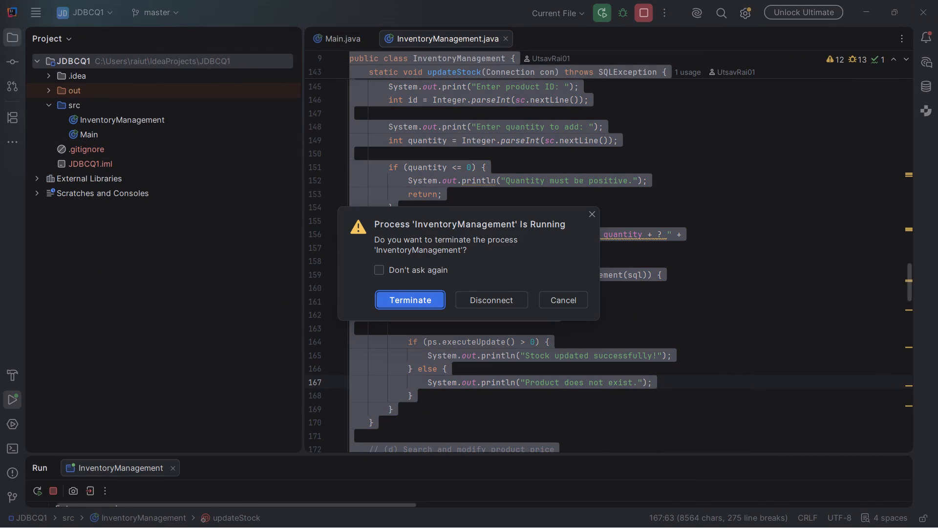
left_click(433, 299)
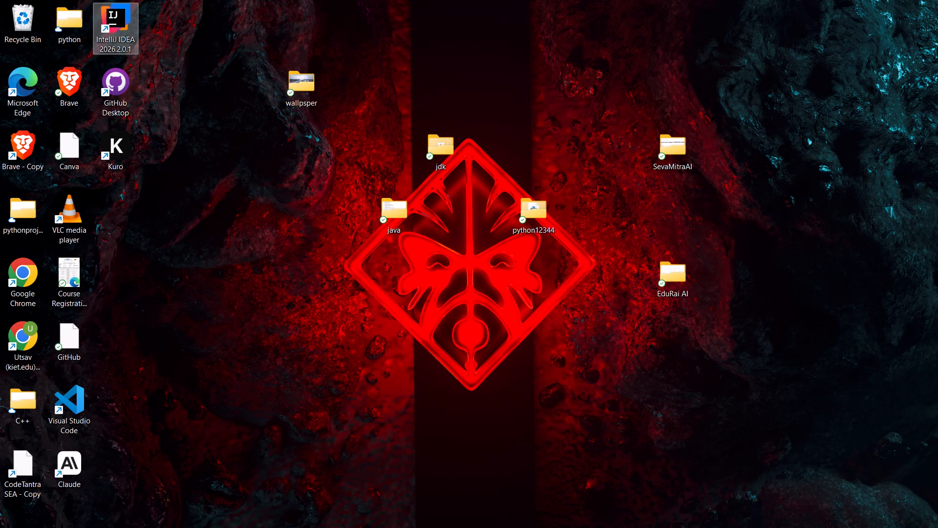
Launch Kuro from its desktop shortcut.
left_click(161, 59)
double_click(101, 153)
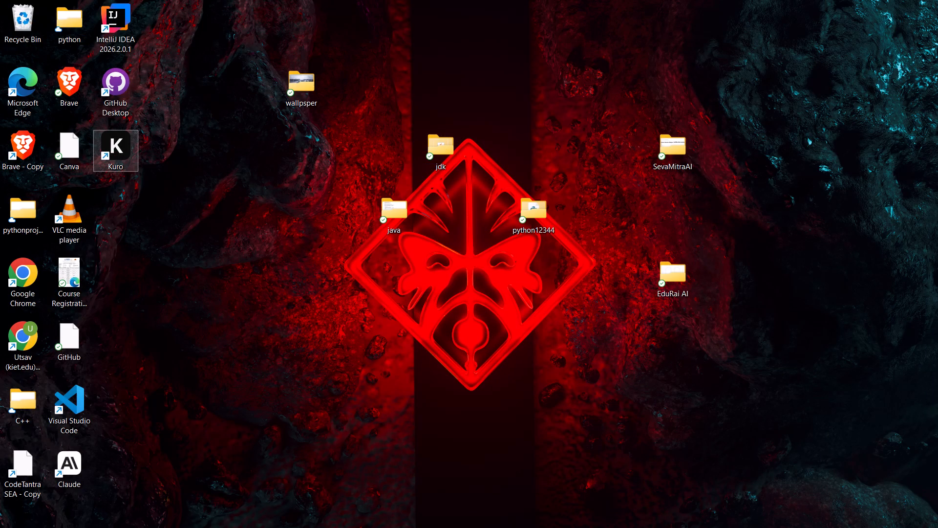